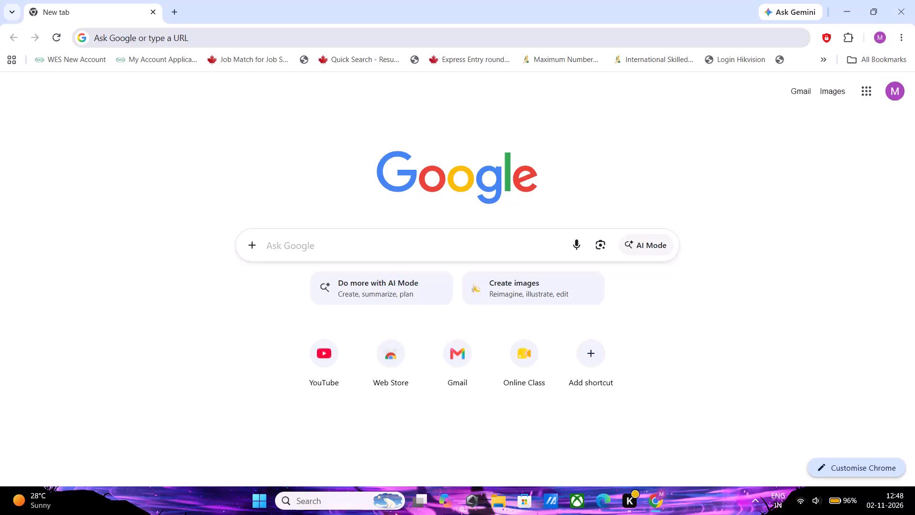
Open Google Colab, switch it to the other signed-in Google account, and close the original Colab page.
left_click(386, 37)
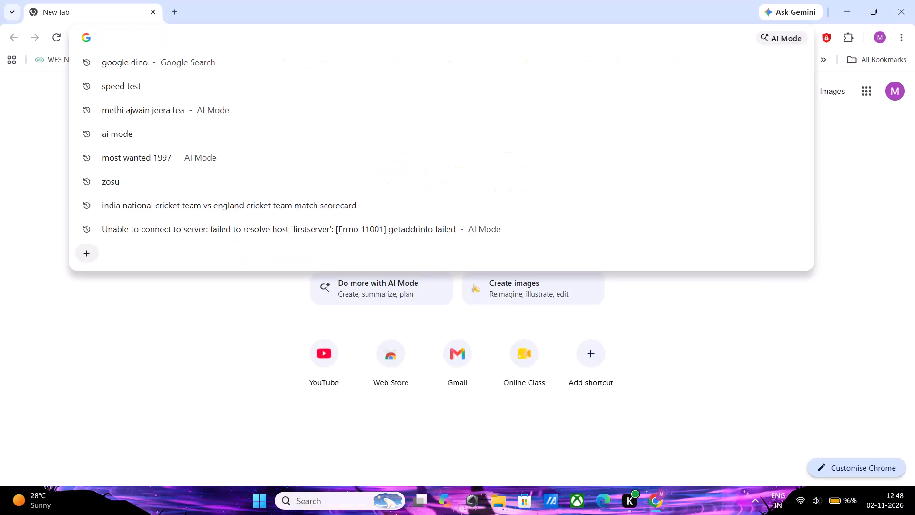
type("col")
key("Return")
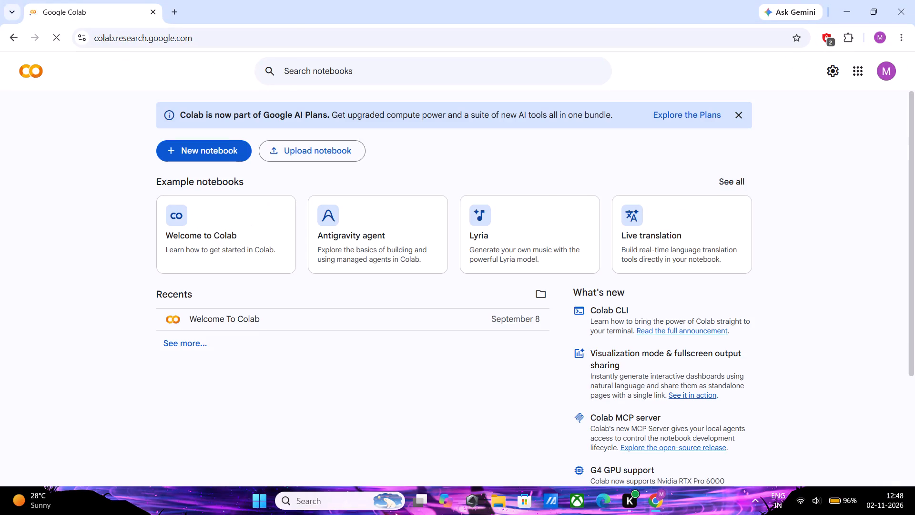
left_click(885, 72)
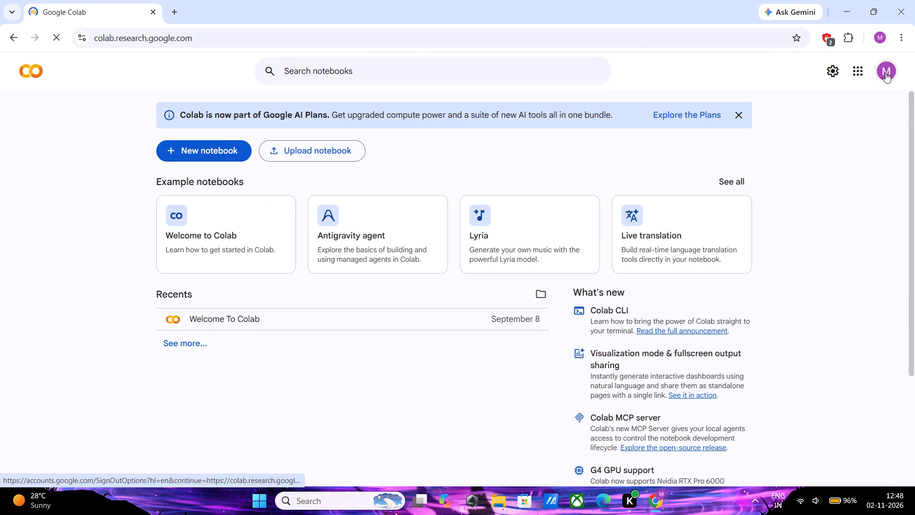
left_click(713, 298)
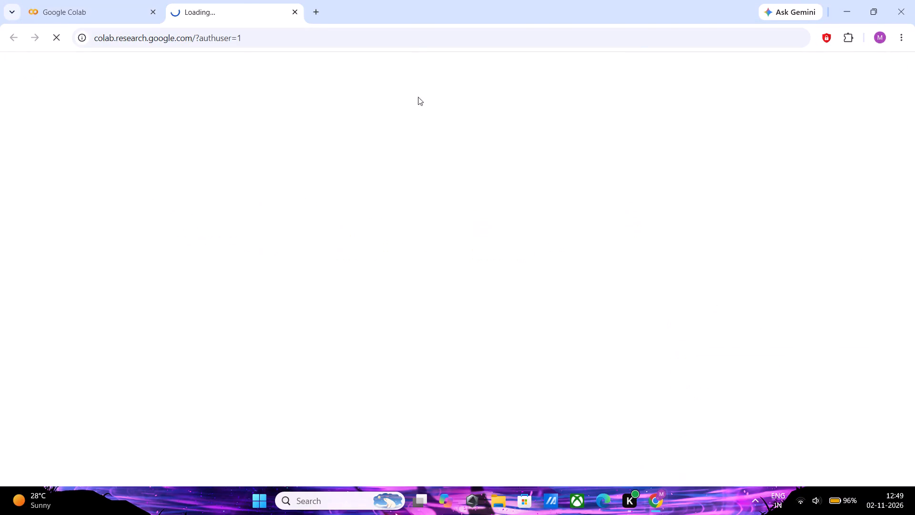
left_click(151, 11)
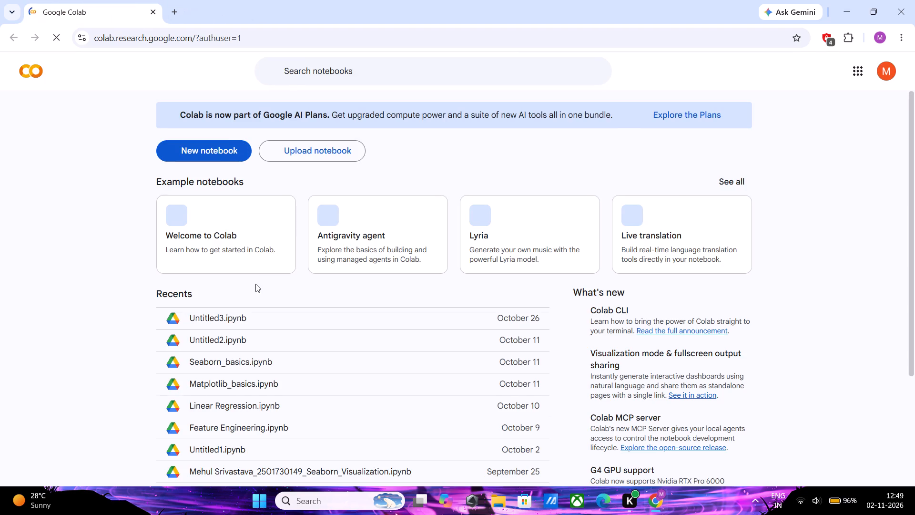
Open the recent notebook Untitled3.ipynb and rename it softmaxregression.ipynb.
left_click(292, 323)
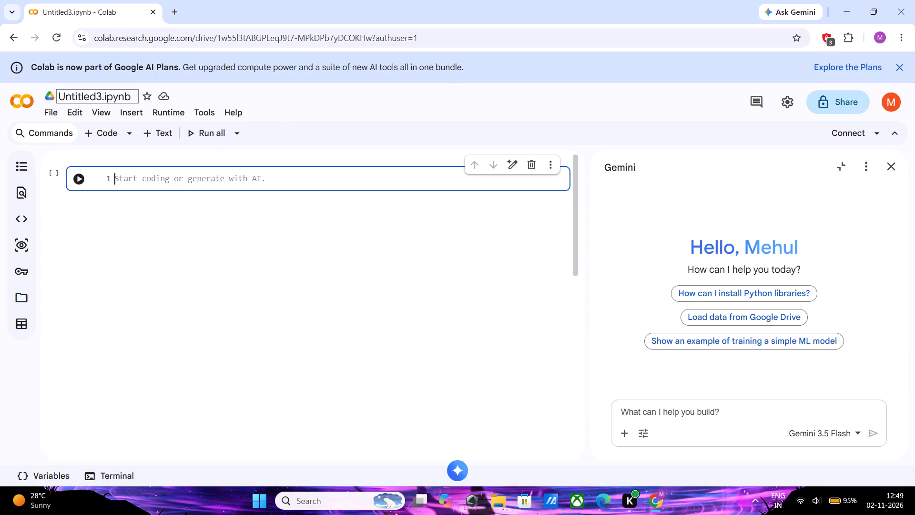
left_click_drag(101, 97, 44, 96)
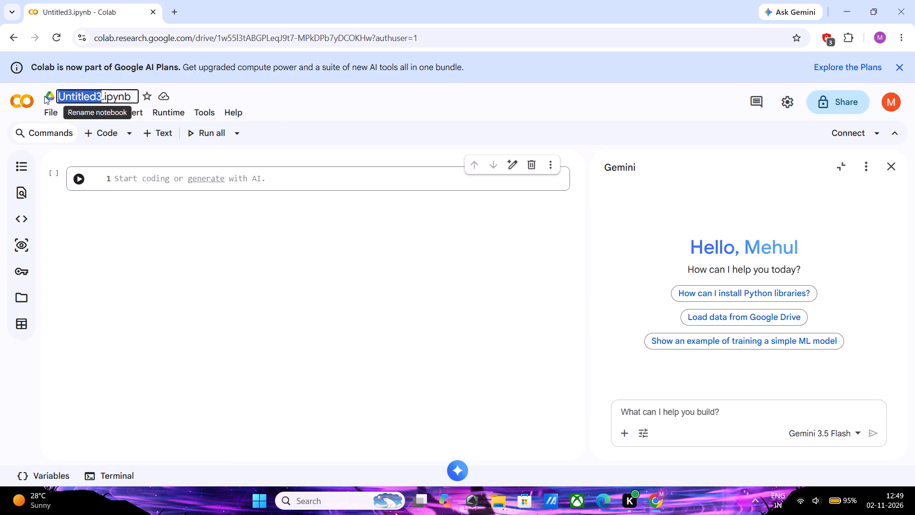
type("diff")
key("BackSpace")
key("BackSpace")
key("BackSpace")
key("BackSpace")
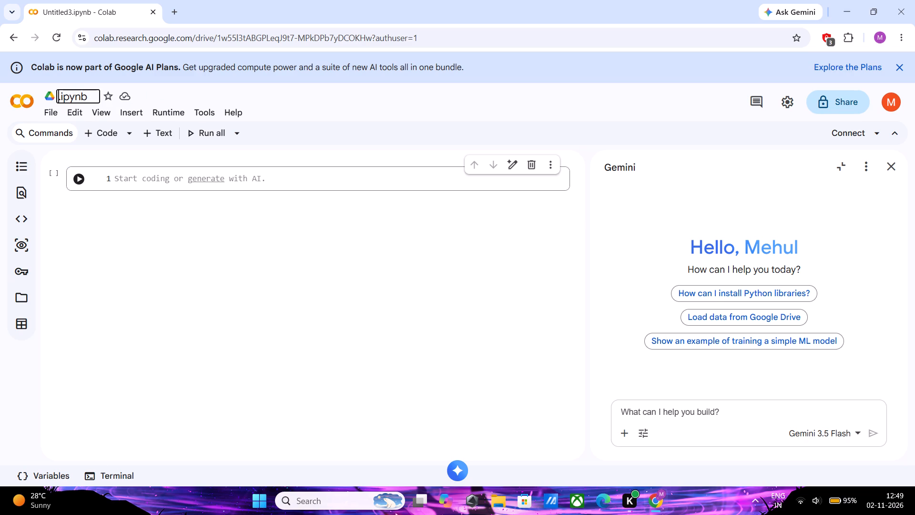
type("softmaxregression")
left_click(160, 290)
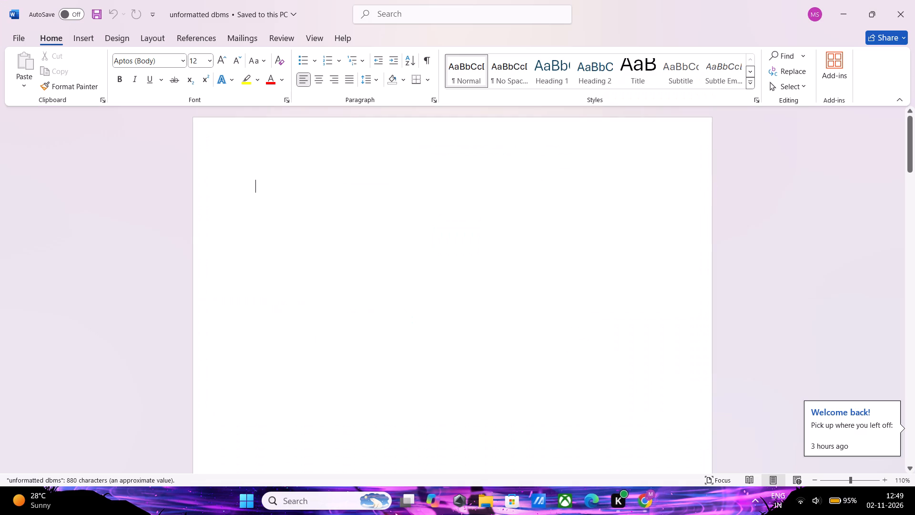
Format the "1. Implicit" heading on page 2 as 15 pt bold.
scroll(580, 371, "down", 3)
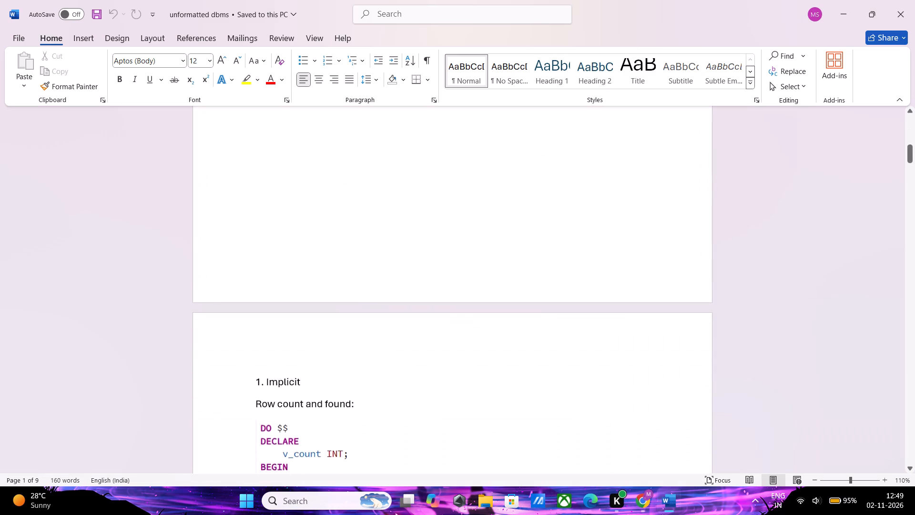
scroll(580, 371, "down", 3)
left_click_drag(301, 189, 243, 191)
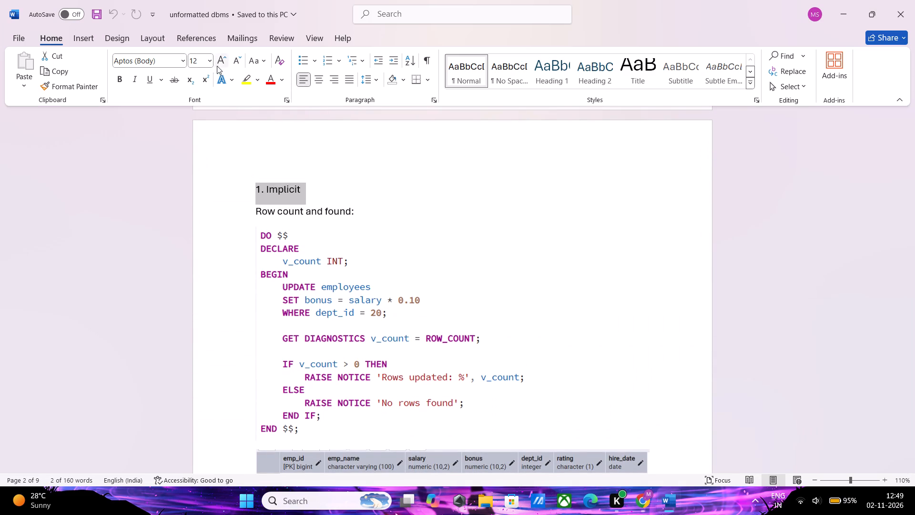
left_click(197, 62)
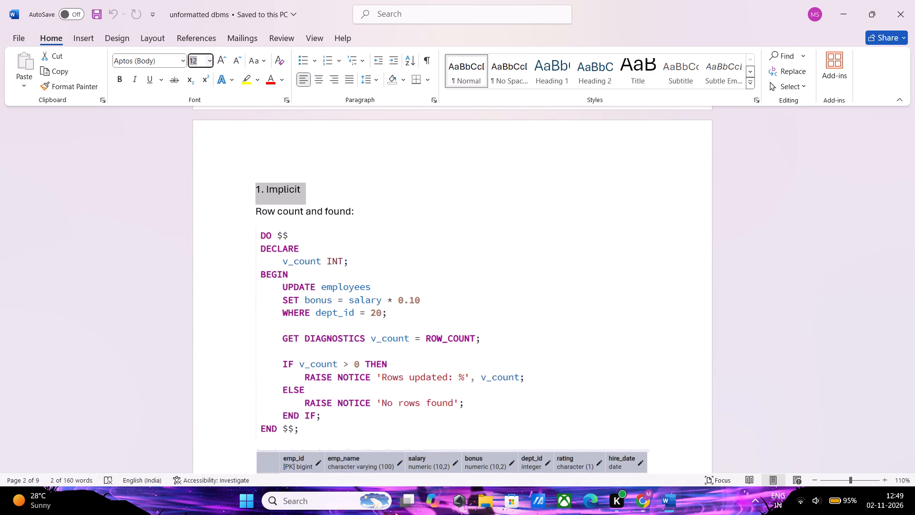
type("15")
key("Return")
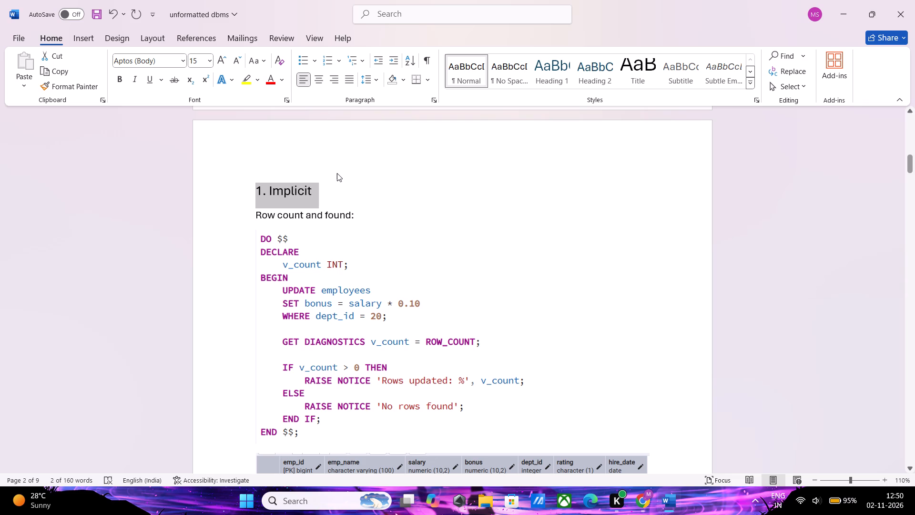
left_click(338, 174)
left_click_drag(317, 196, 247, 200)
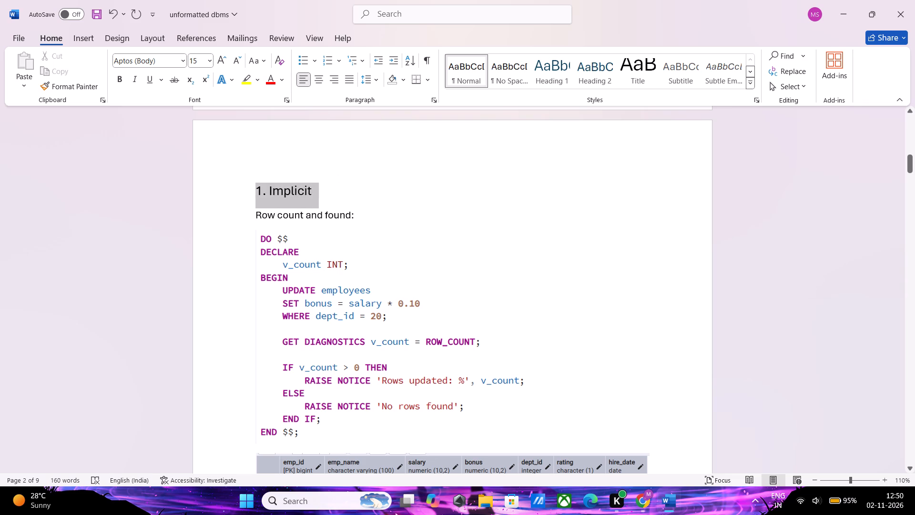
left_click_drag(247, 200, 246, 200)
key("ctrl+b")
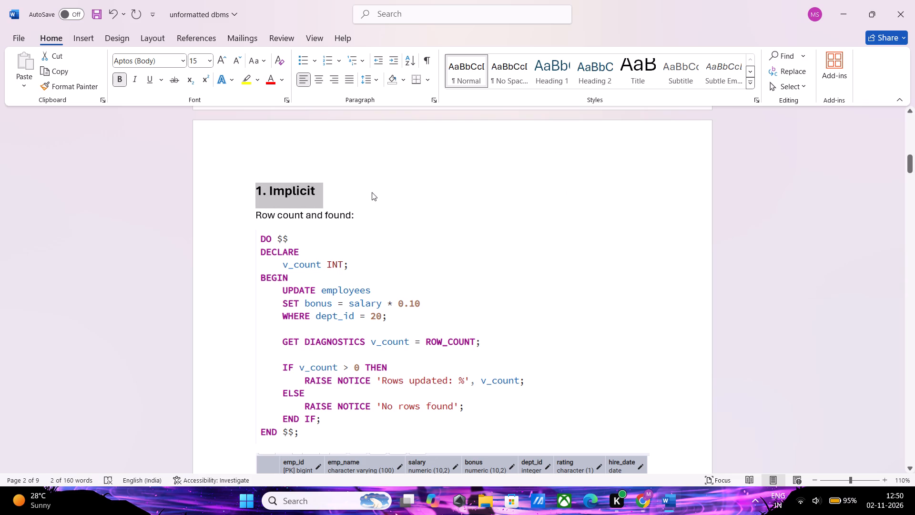
left_click(372, 192)
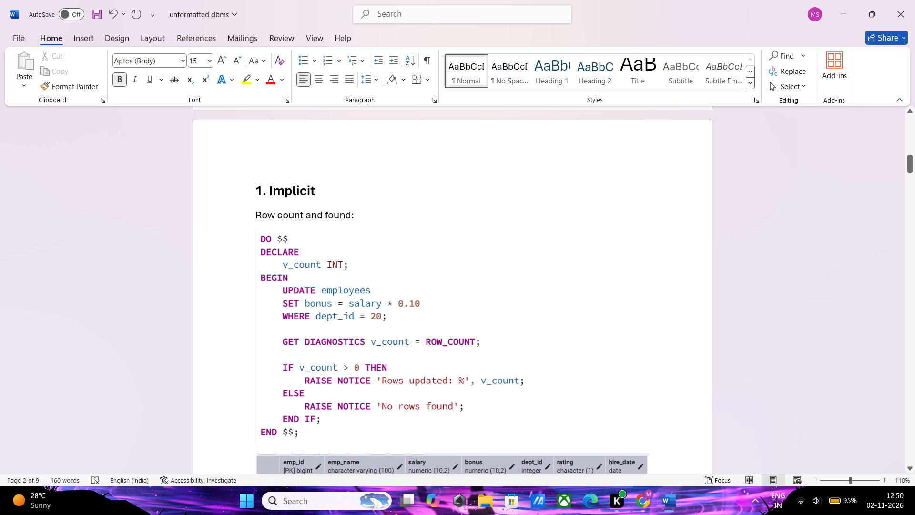
Change the font of the "1. Implicit" heading and the "Row count and found:" line to Times New Roman.
left_click_drag(359, 217, 250, 218)
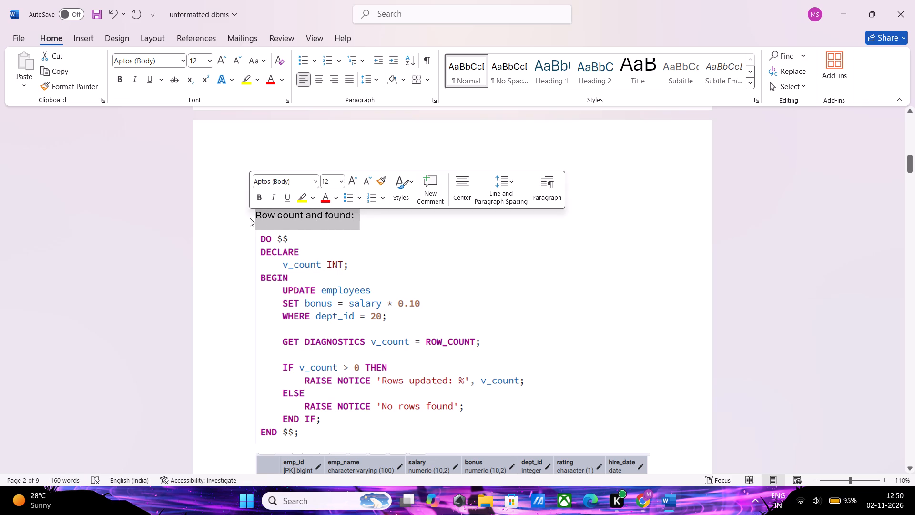
left_click(365, 221)
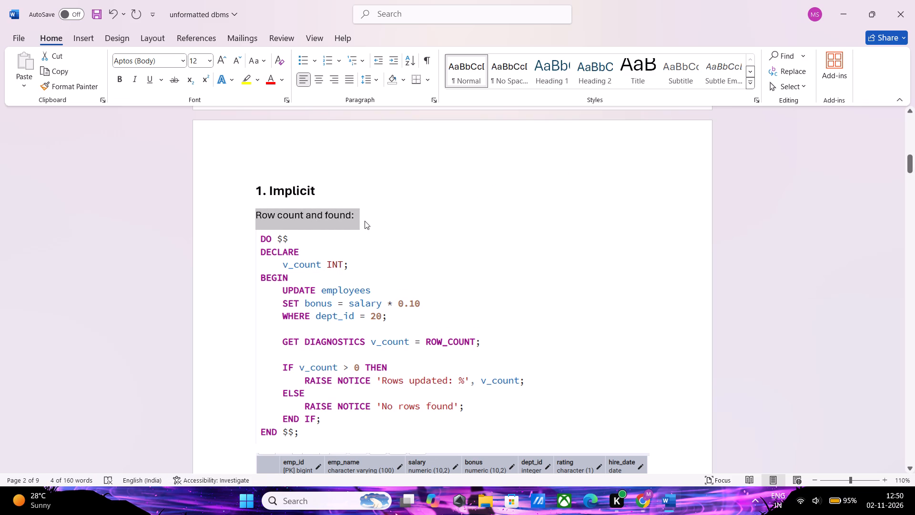
left_click_drag(355, 215, 274, 193)
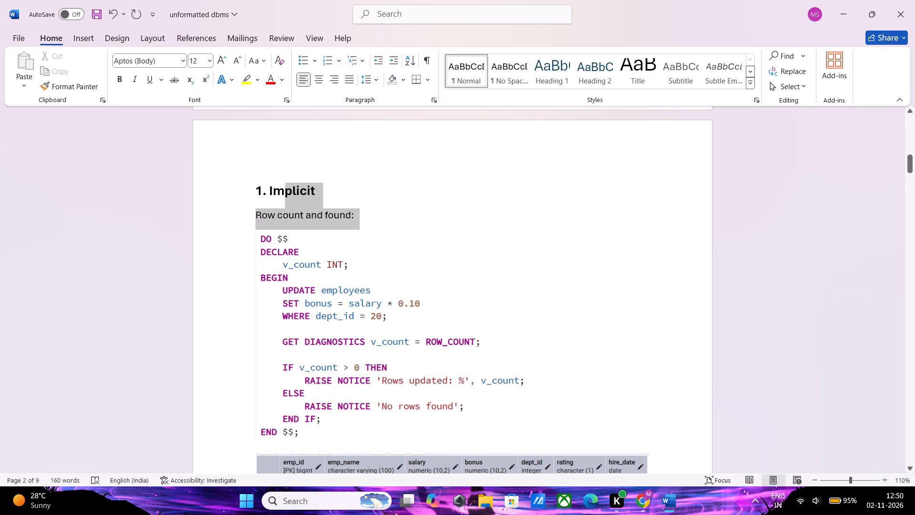
left_click_drag(274, 193, 246, 190)
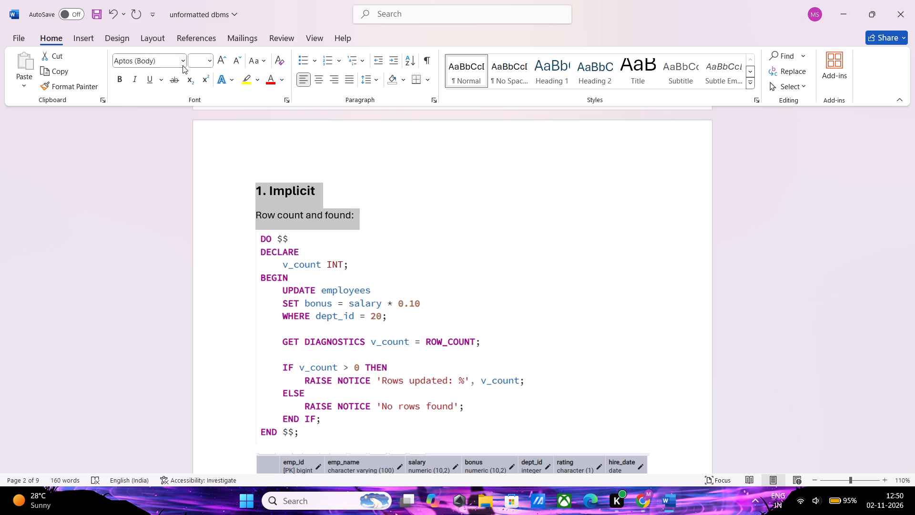
left_click(183, 65)
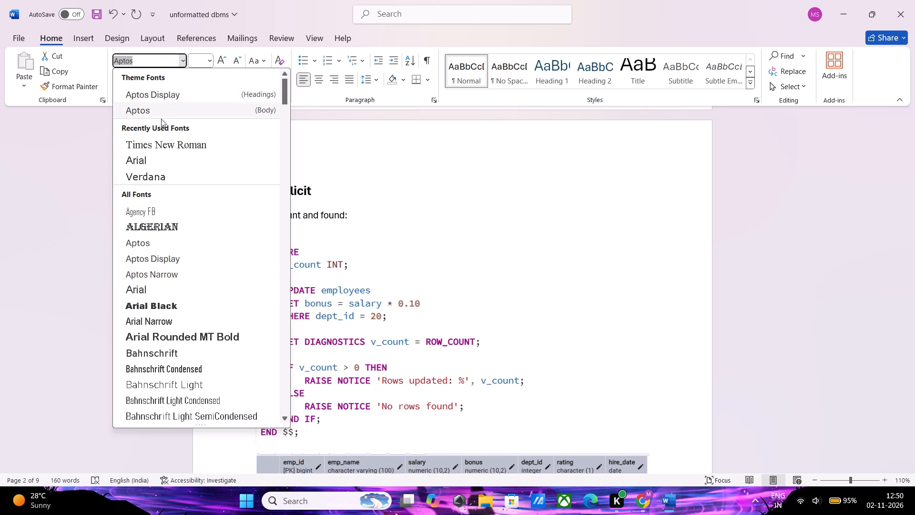
left_click(171, 149)
left_click(372, 211)
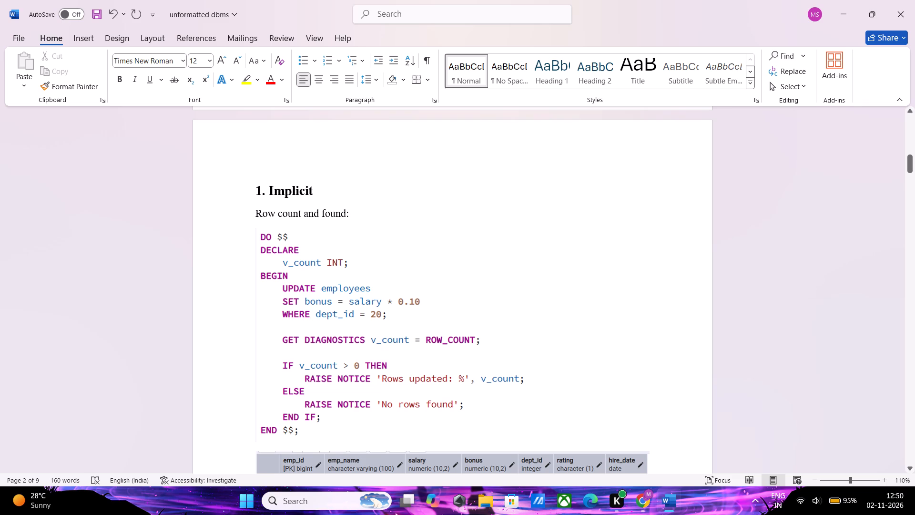
left_click_drag(319, 197, 353, 268)
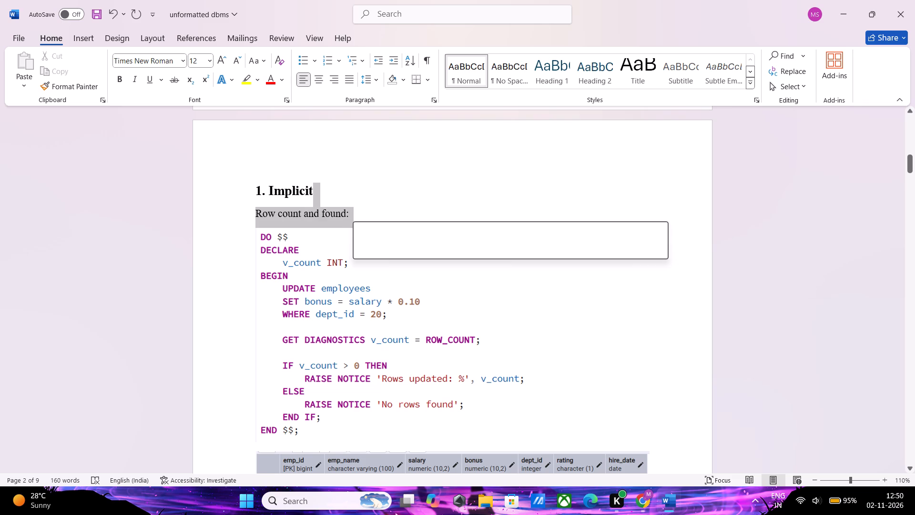
left_click_drag(285, 247, 287, 241)
Format the "SQL % ISOPEN:" line below the employees table as bold Times New Roman.
scroll(434, 348, "down", 1)
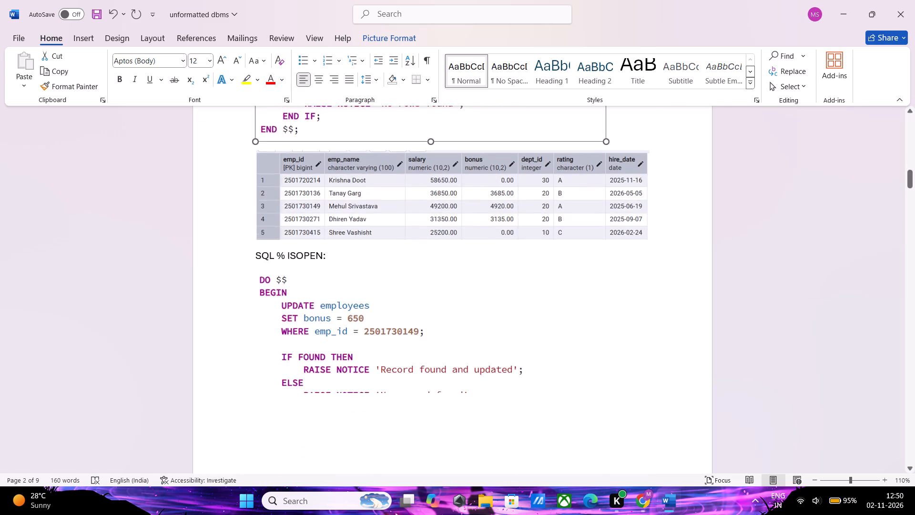
scroll(434, 348, "down", 1)
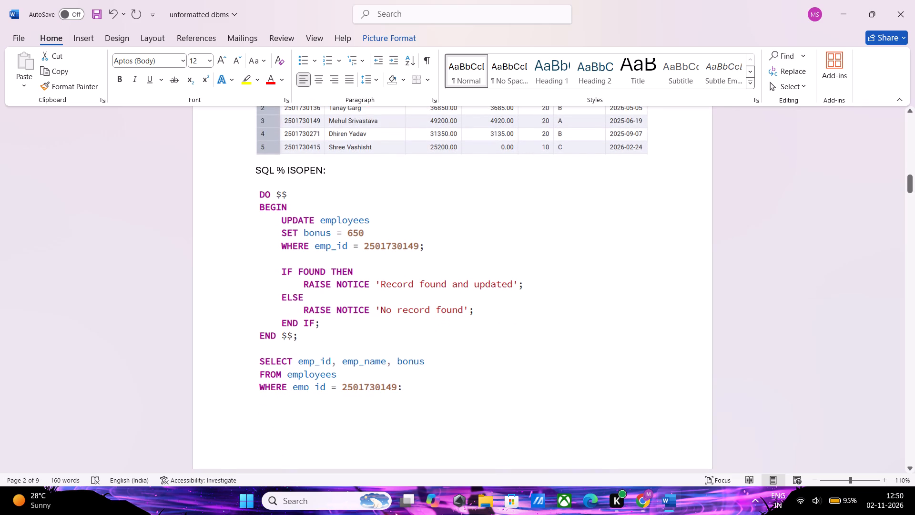
left_click_drag(329, 169, 247, 168)
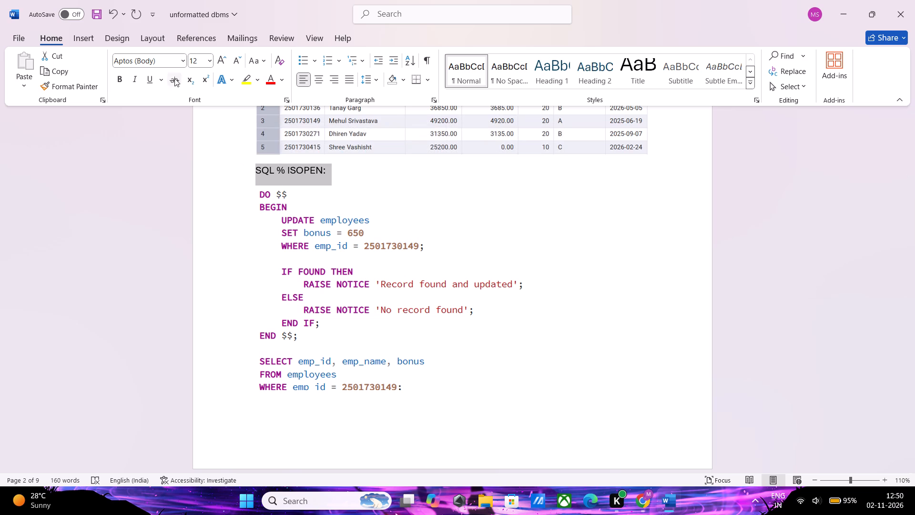
left_click(185, 63)
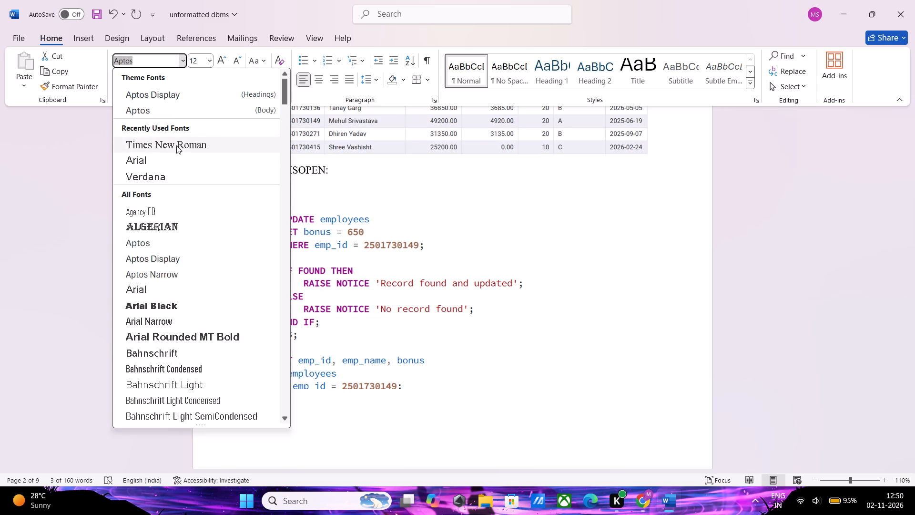
left_click(176, 145)
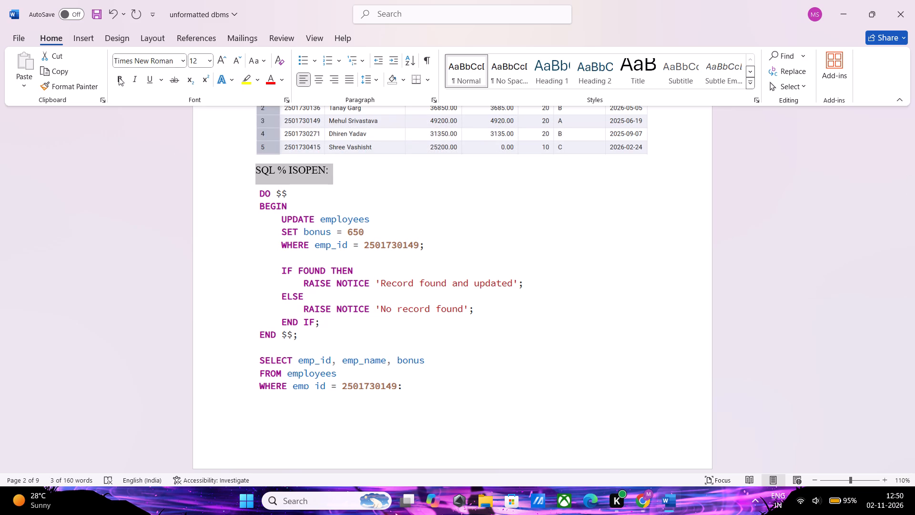
left_click(116, 79)
left_click(550, 299)
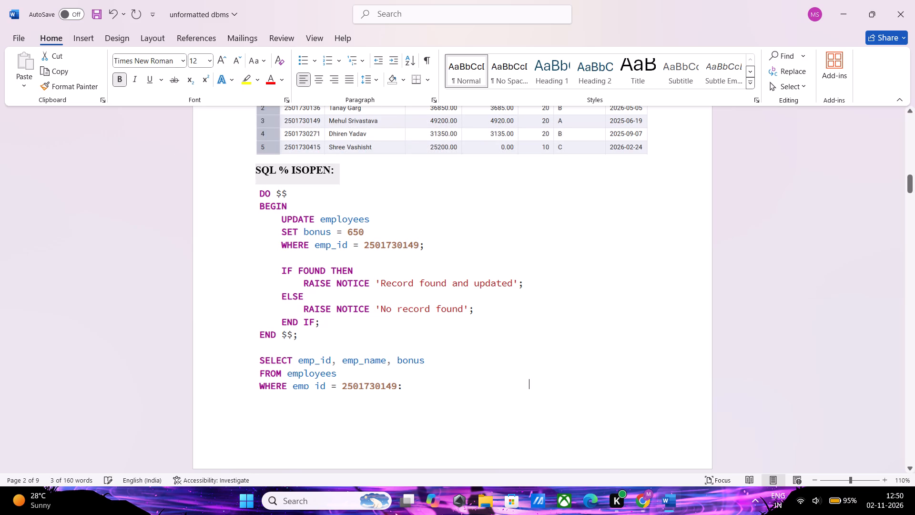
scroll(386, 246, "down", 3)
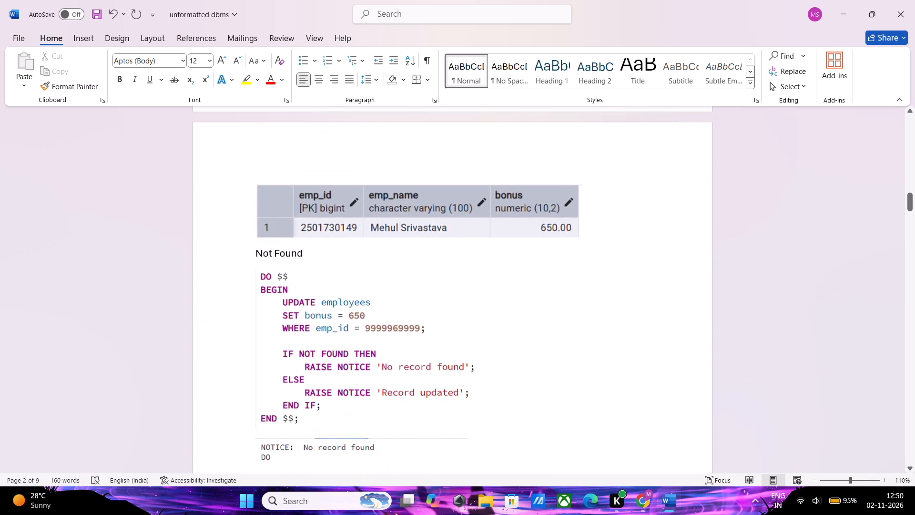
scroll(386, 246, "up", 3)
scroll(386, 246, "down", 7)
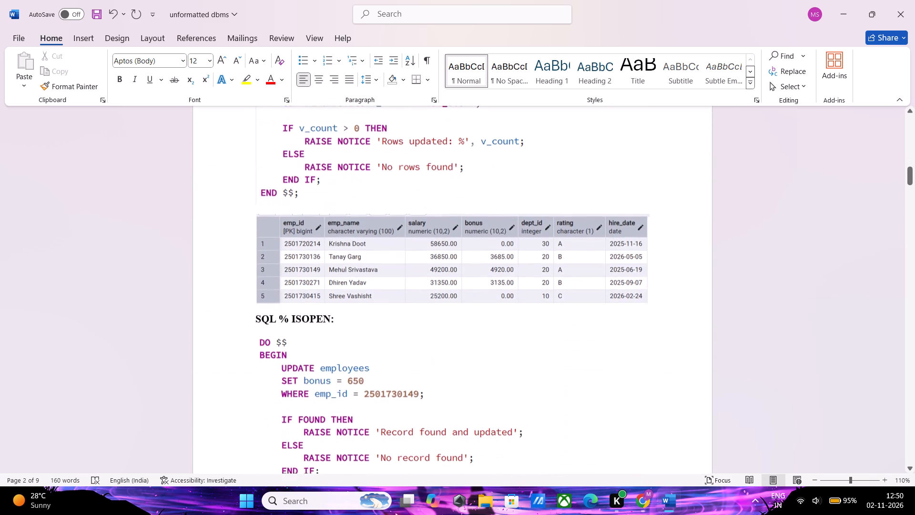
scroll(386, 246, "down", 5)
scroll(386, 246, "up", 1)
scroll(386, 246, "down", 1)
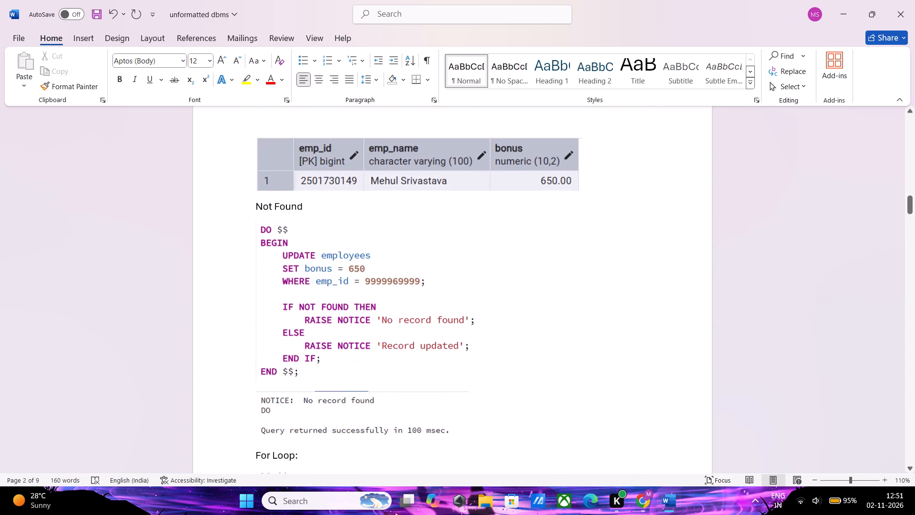
Format the "Not Found" heading below the bonus table as bold Times New Roman.
left_click_drag(306, 204, 248, 207)
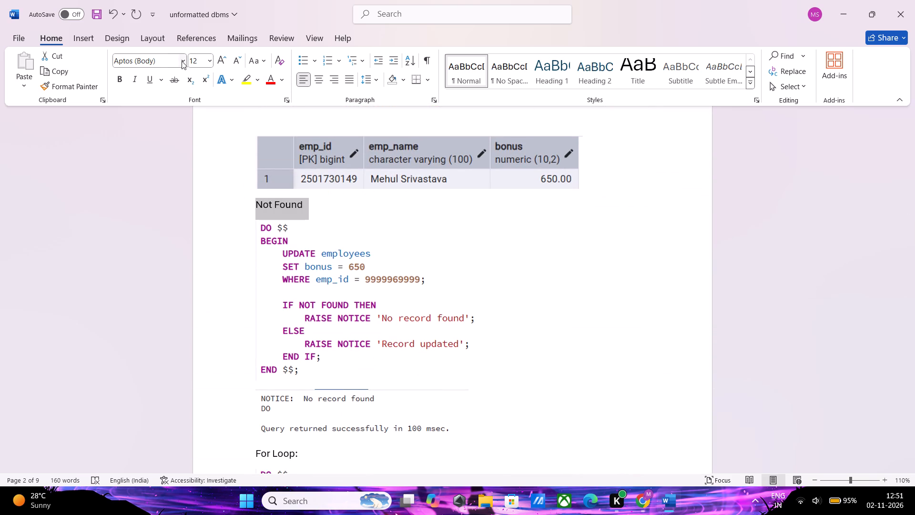
left_click(182, 62)
left_click(171, 151)
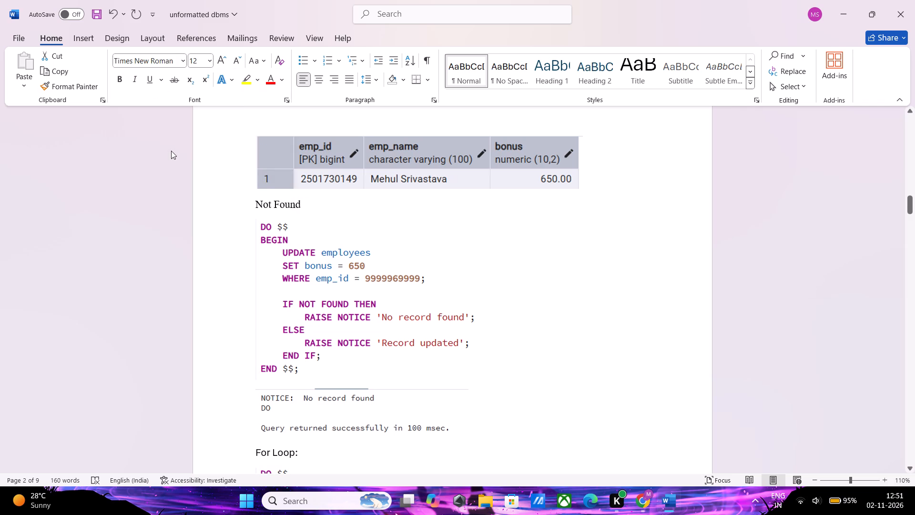
key("ctrl+b")
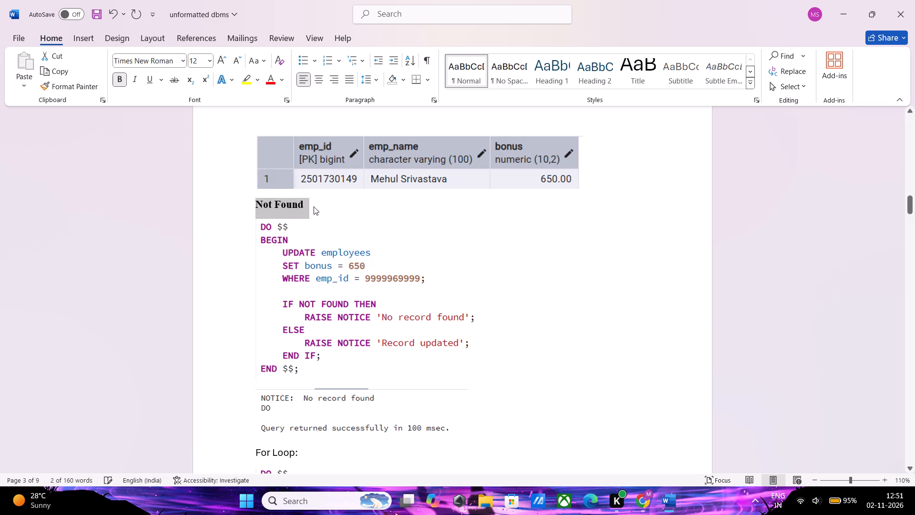
left_click(328, 218)
Insert a full-width line of dashes as a separator between the bonus table and the "Not Found" heading.
left_click(600, 194)
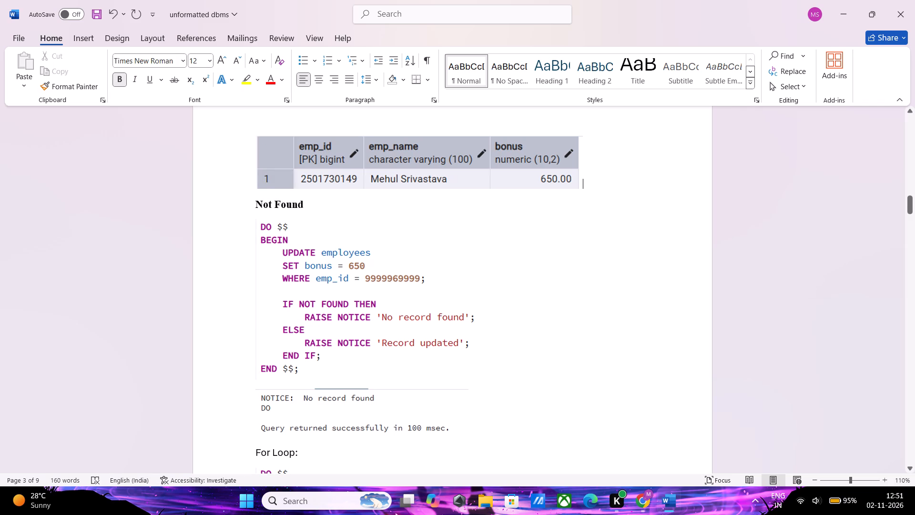
key("Return")
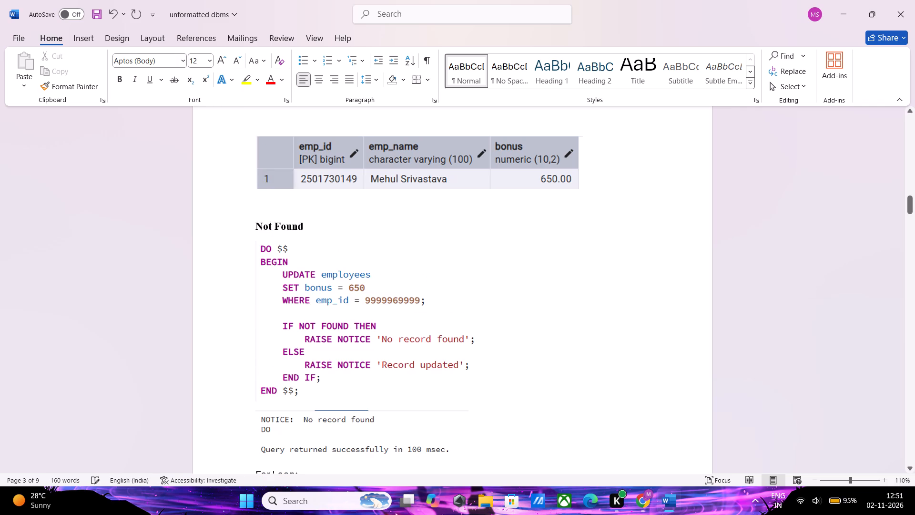
left_click(151, 84)
left_click(151, 84)
key("ctrl+minus")
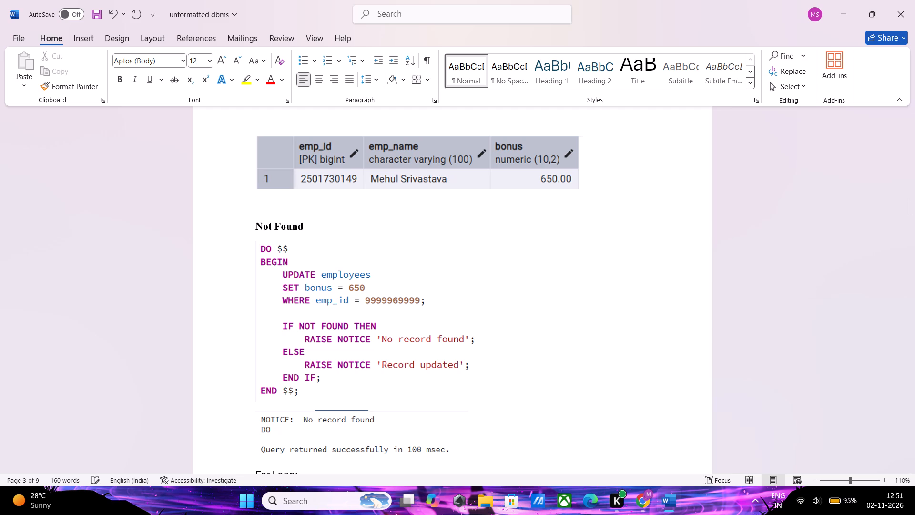
type("__")
key("BackSpace")
key("BackSpace")
key("minus")
key("minus")
key("minus")
key("minus")
key("minus")
key("minus")
key("minus")
key("minus")
key("minus")
key("minus")
key("minus")
key("minus")
key("minus")
key("minus")
key("minus")
key("minus")
key("minus")
key("minus")
key("minus")
key("minus")
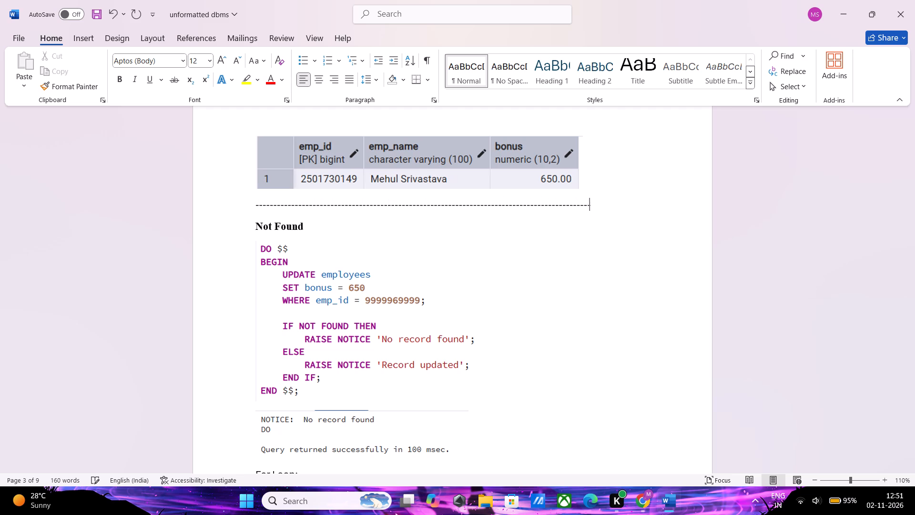
key("minus")
key("BackSpace")
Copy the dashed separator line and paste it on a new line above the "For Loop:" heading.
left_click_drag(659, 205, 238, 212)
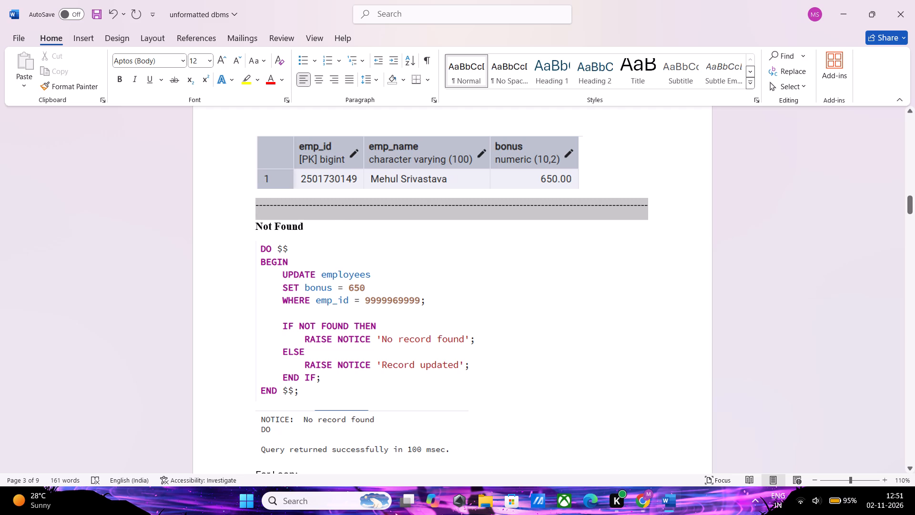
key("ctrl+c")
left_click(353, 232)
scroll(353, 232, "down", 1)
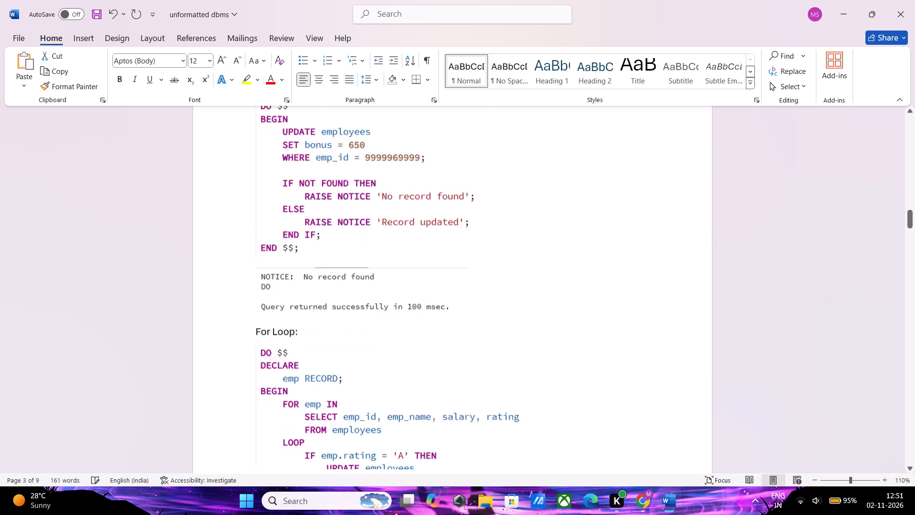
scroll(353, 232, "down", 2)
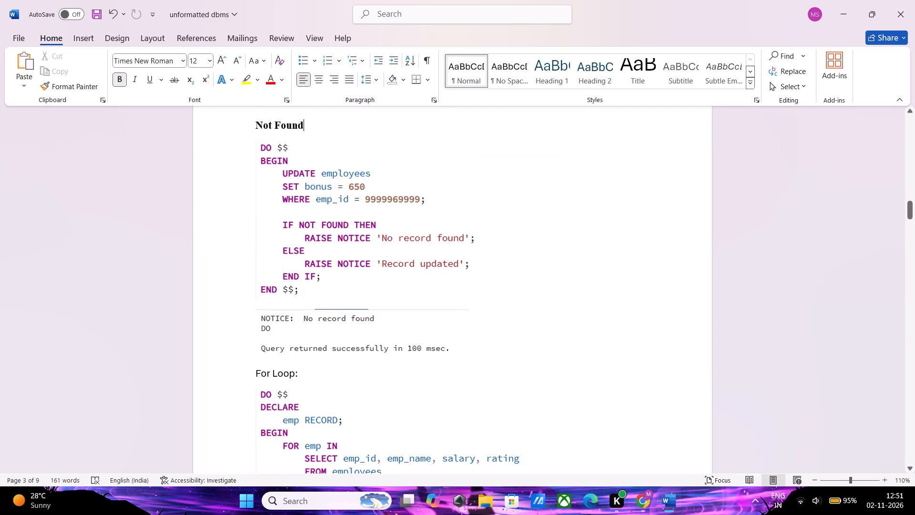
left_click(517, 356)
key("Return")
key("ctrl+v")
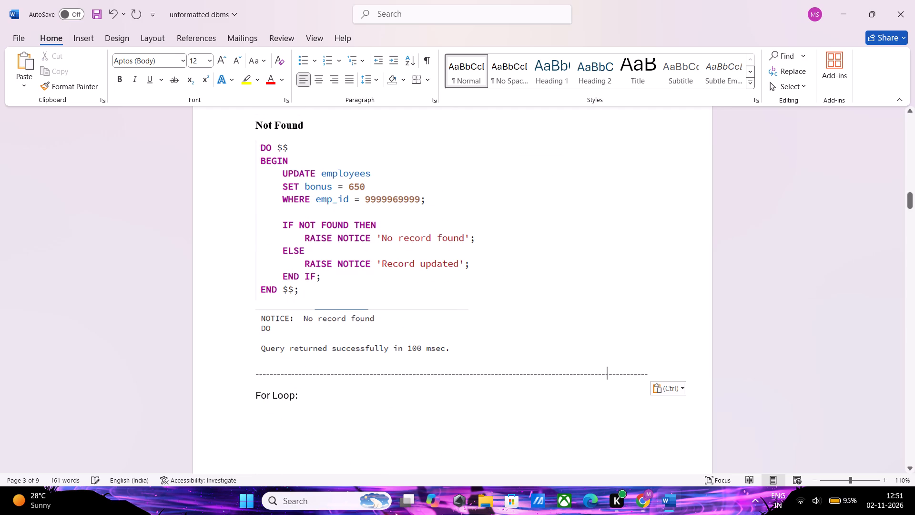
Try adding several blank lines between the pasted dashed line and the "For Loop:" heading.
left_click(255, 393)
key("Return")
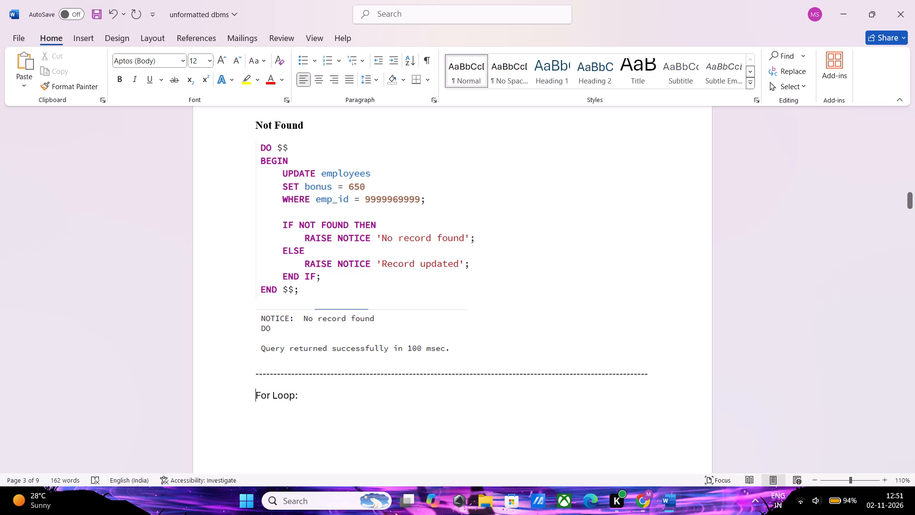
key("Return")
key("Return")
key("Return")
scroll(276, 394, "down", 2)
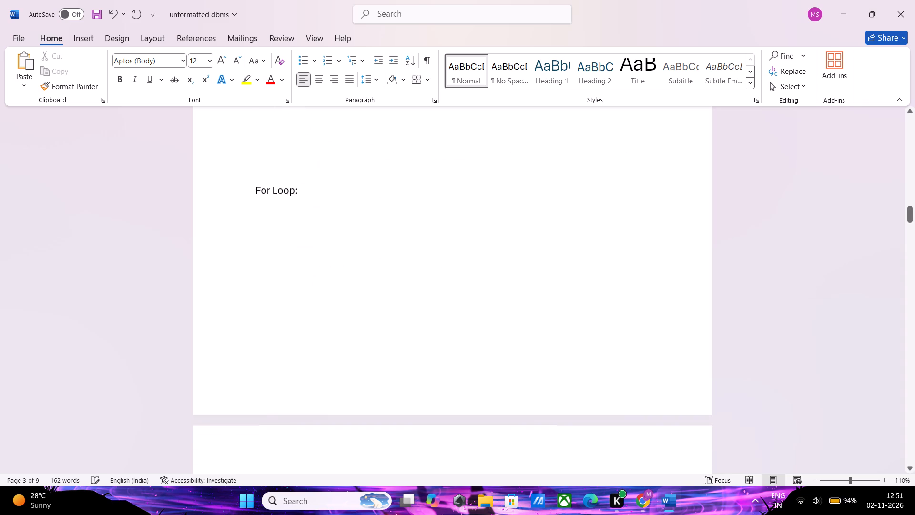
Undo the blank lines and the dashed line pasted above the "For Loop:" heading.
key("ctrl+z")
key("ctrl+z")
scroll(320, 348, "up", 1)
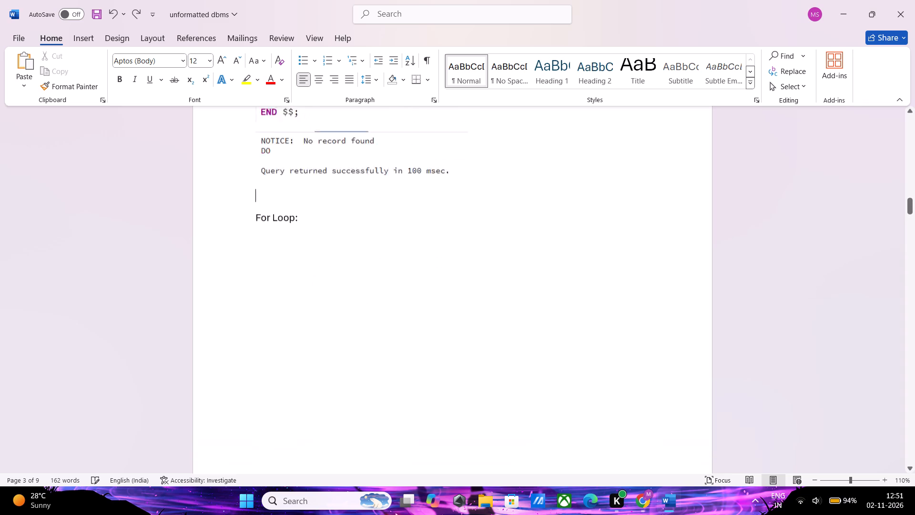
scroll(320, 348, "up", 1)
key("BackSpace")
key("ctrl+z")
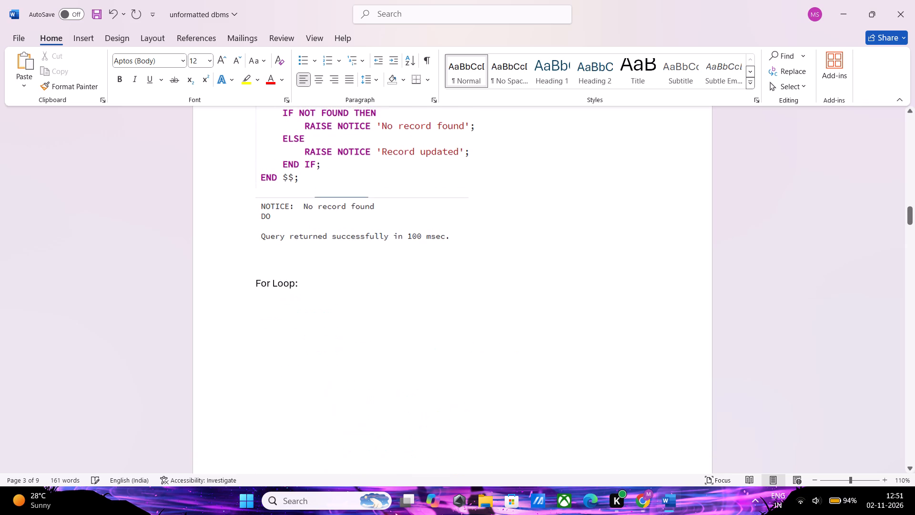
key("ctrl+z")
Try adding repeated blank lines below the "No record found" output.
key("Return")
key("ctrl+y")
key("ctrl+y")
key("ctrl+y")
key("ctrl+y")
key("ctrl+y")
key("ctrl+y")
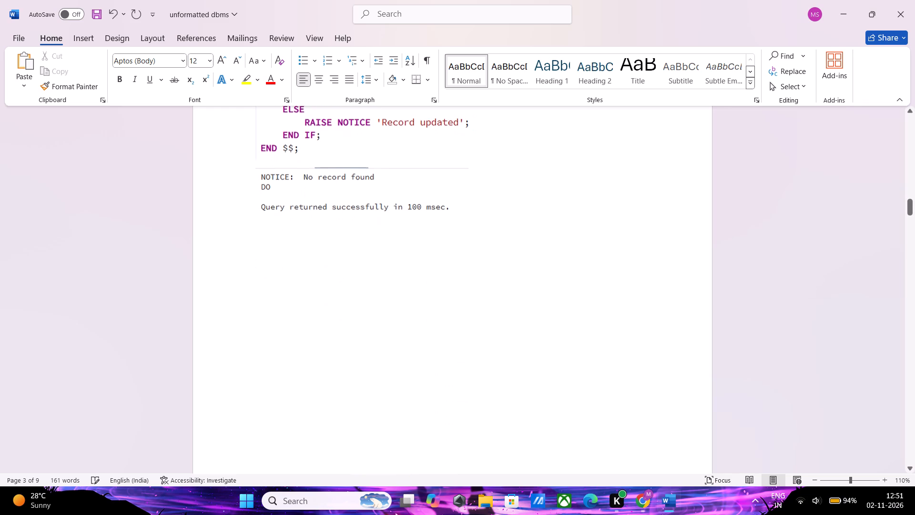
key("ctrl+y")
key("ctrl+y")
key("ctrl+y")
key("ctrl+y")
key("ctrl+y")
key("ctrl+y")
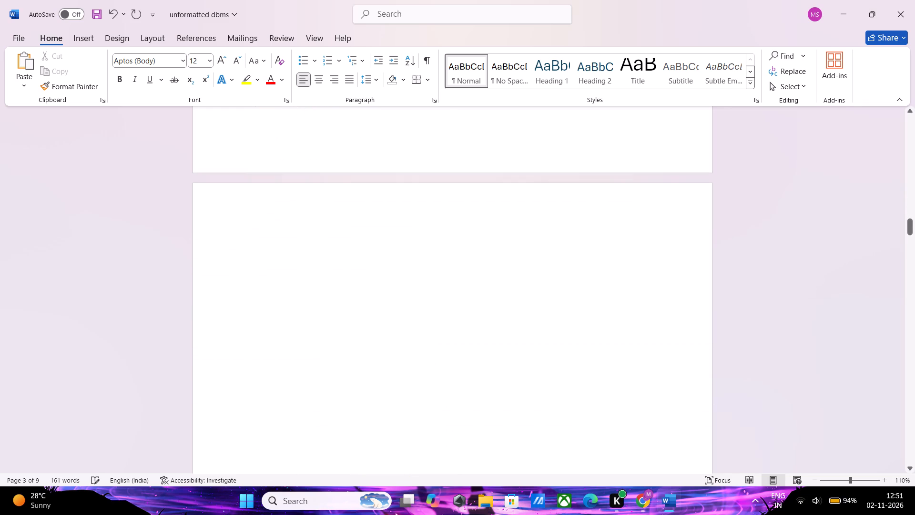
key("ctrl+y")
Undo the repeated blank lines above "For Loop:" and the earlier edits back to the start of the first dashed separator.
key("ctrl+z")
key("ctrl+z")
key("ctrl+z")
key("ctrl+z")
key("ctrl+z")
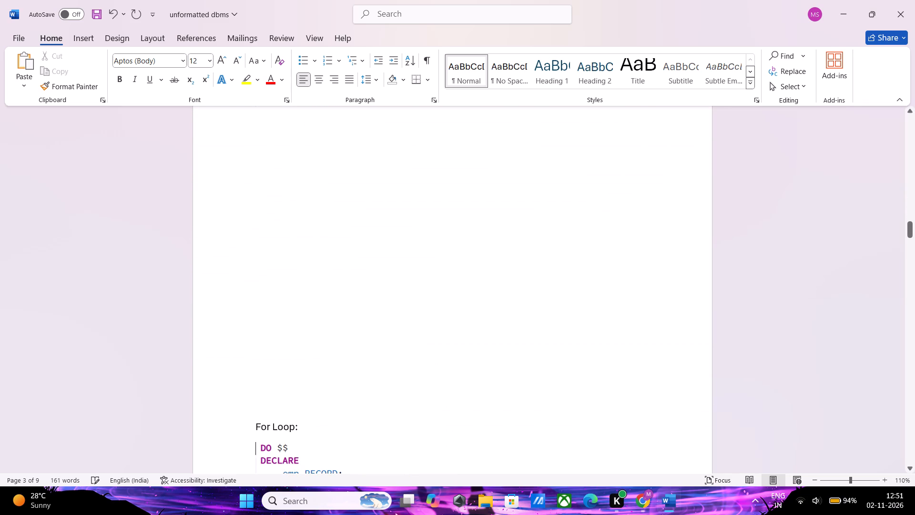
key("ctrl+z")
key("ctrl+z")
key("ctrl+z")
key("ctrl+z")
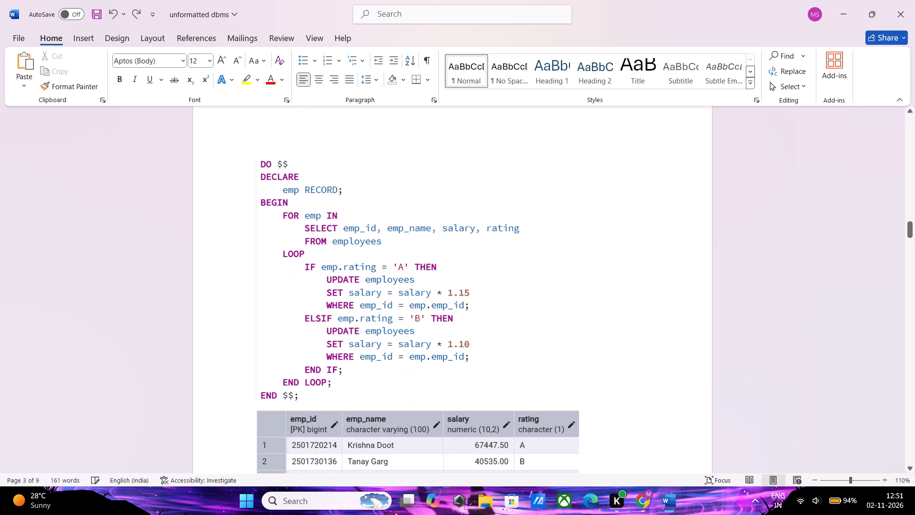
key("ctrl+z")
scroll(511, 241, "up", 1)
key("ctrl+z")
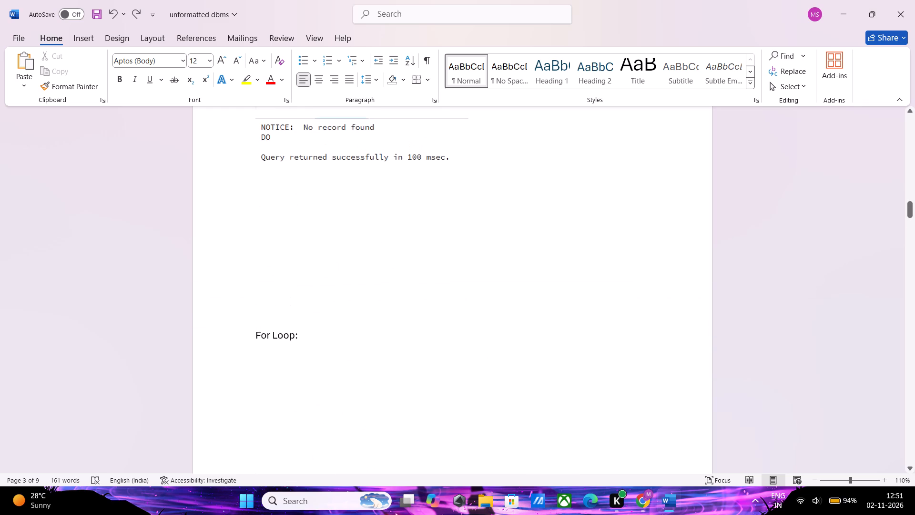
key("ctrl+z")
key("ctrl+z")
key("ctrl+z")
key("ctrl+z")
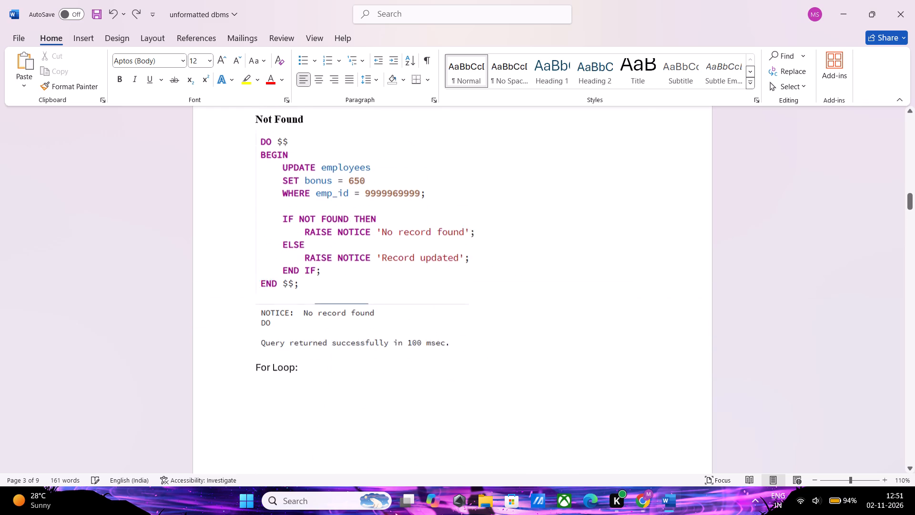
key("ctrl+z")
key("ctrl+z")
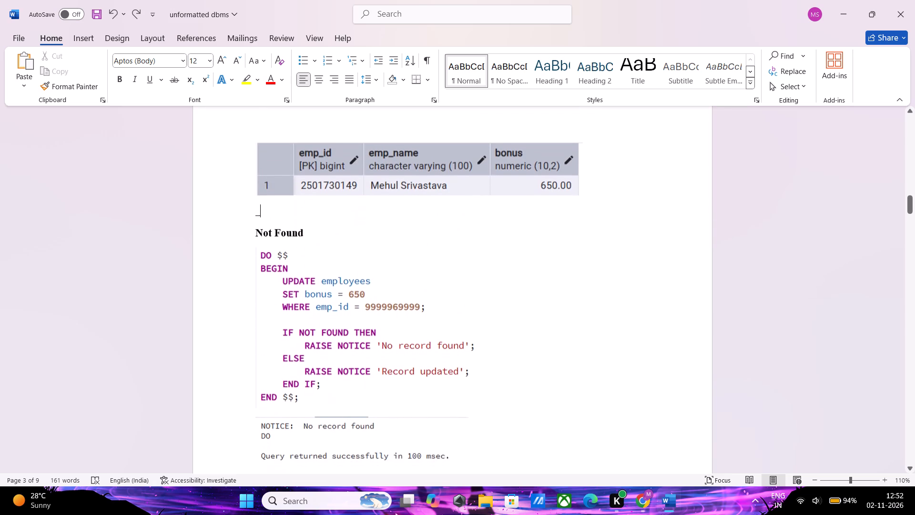
Restore the dashed separator above the "Not Found" heading as a single full-width line.
key("ctrl+y")
key("ctrl+y")
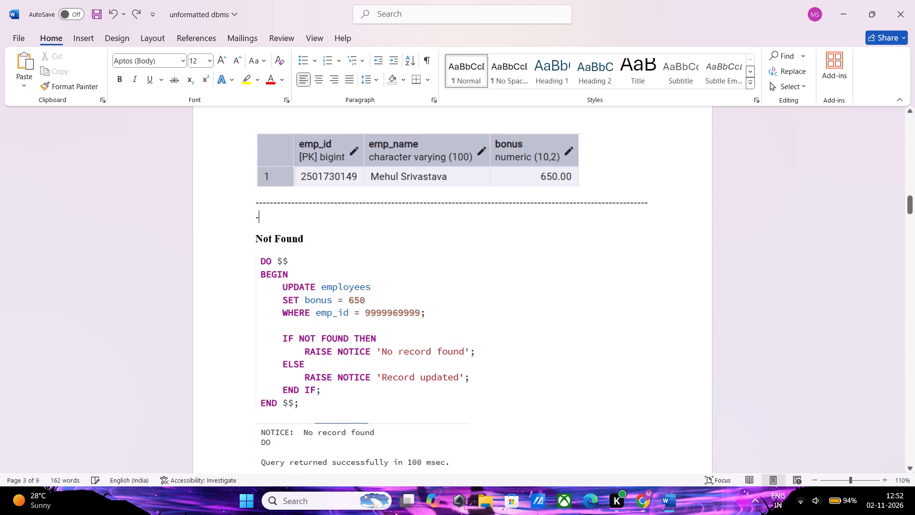
key("BackSpace")
key("ctrl+y")
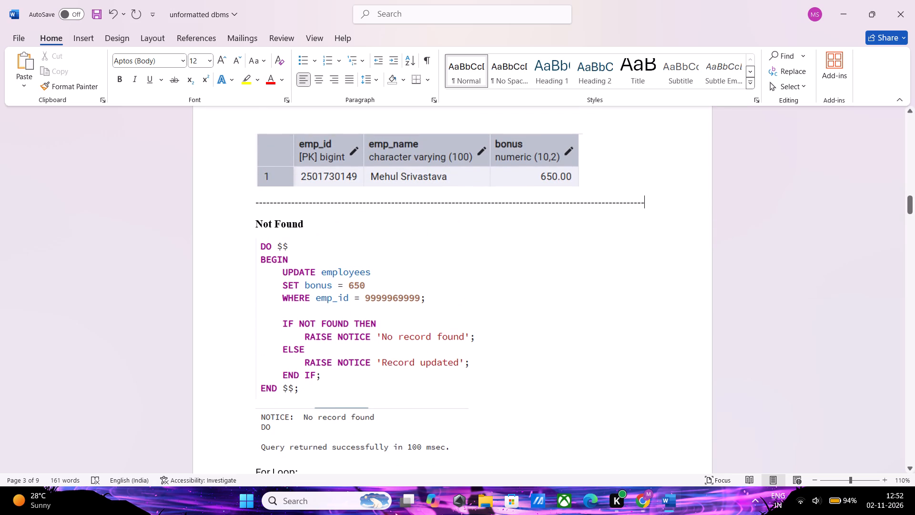
key("minus")
Add an empty line between the "No record found" output and the "For Loop:" heading.
scroll(455, 338, "down", 1)
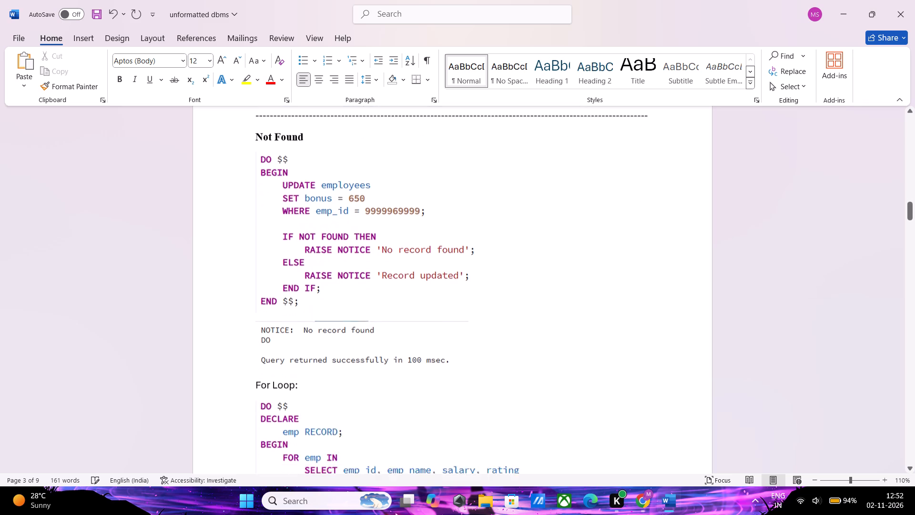
scroll(455, 338, "down", 1)
left_click(516, 329)
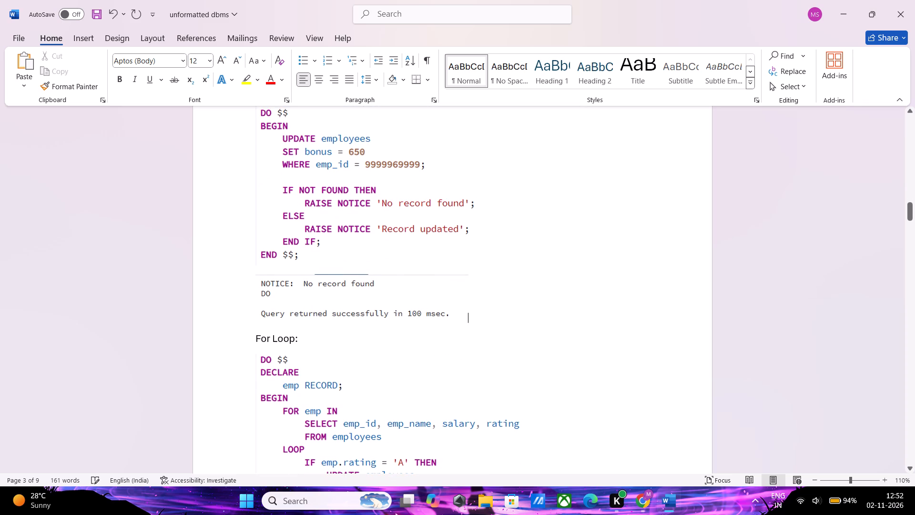
key("Return")
Shrink the For Loop code image proportionally so it fits on the page beneath its heading.
scroll(526, 353, "down", 2)
left_click(442, 371)
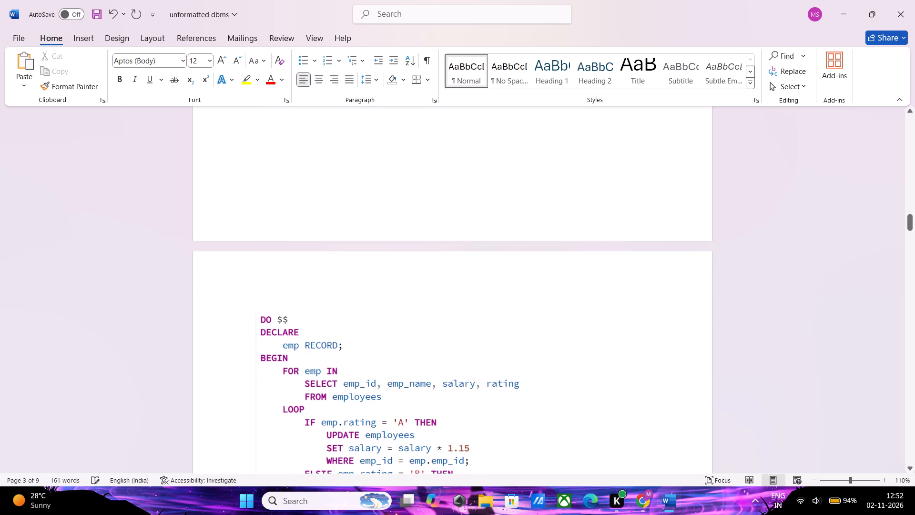
scroll(696, 426, "down", 1)
left_click_drag(597, 366, 561, 343)
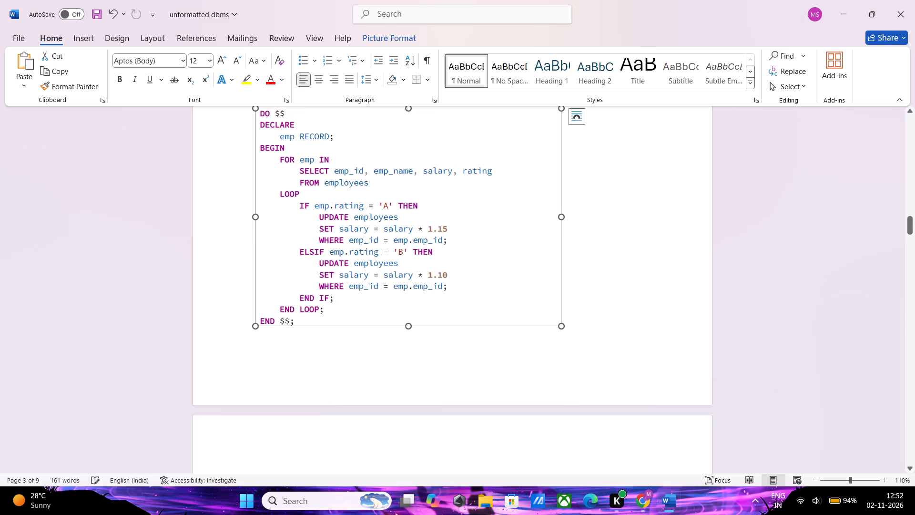
Insert a single full-width dashed separator line on the empty line above the "For Loop:" heading.
scroll(616, 341, "up", 1)
left_click(337, 212)
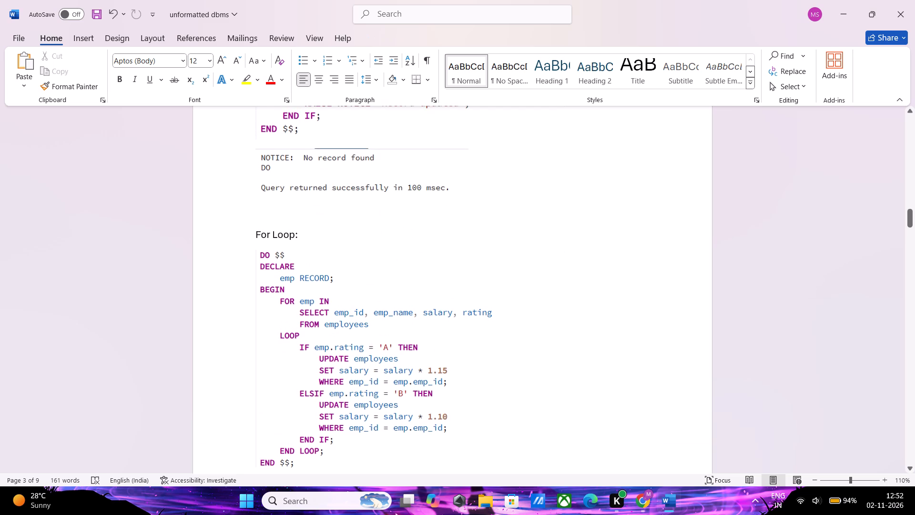
key("shift+underscore")
key("BackSpace")
key("minus")
key("minus")
key("minus")
key("minus")
key("minus")
key("minus")
key("minus")
key("minus")
key("minus")
key("minus")
key("minus")
key("minus")
key("minus")
key("minus")
key("minus")
key("minus")
key("minus")
key("minus")
key("minus")
key("minus")
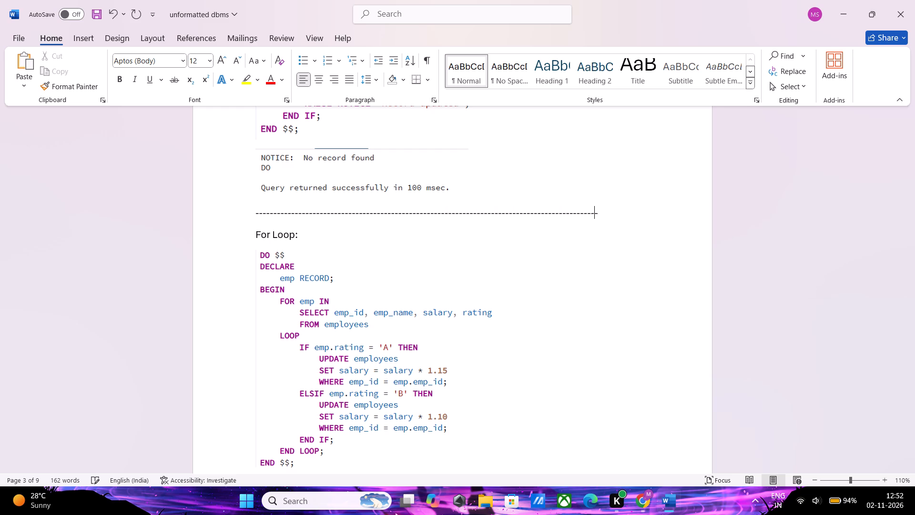
type("--------")
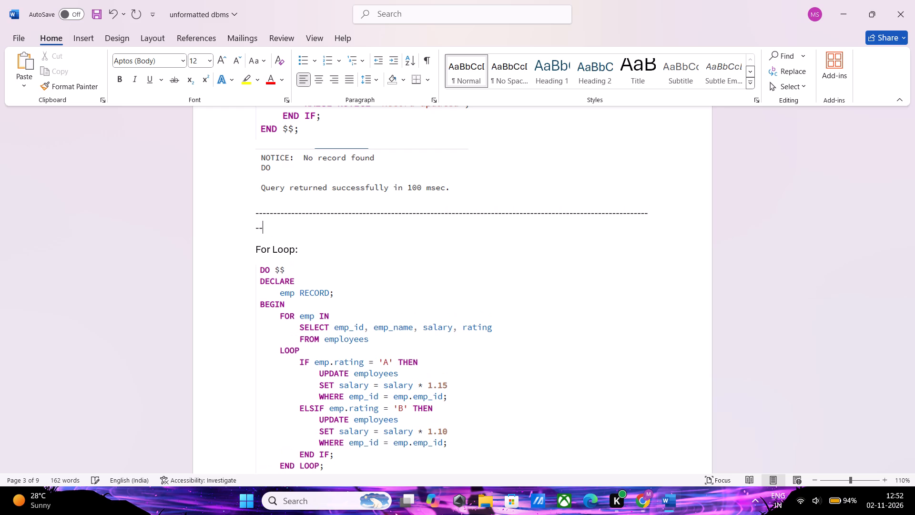
key("BackSpace")
key("BackSpace")
key("BackSpace")
key("minus")
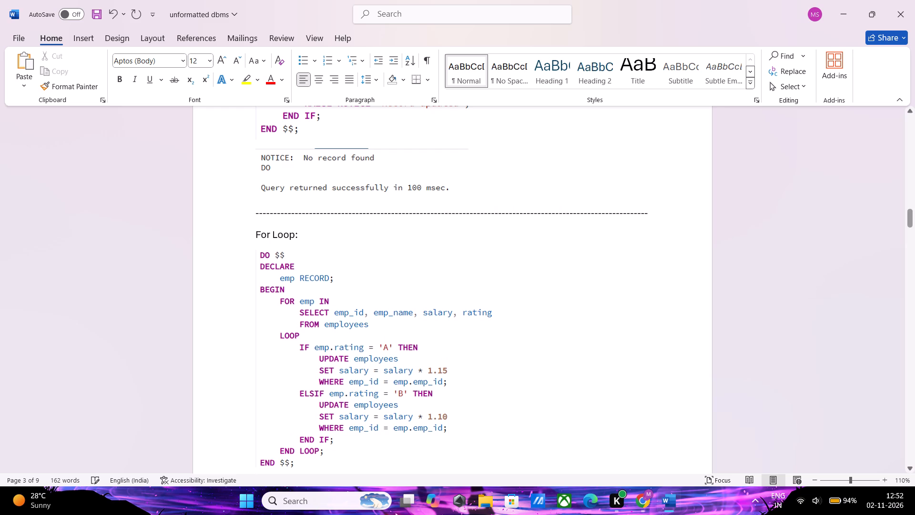
Format the "For Loop:" heading in bold Times New Roman.
left_click_drag(305, 239, 247, 237)
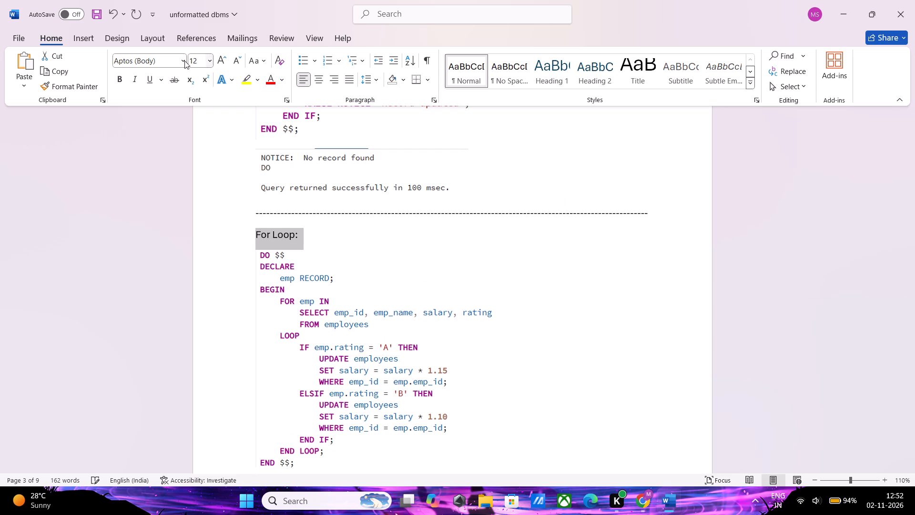
left_click(180, 62)
left_click(165, 144)
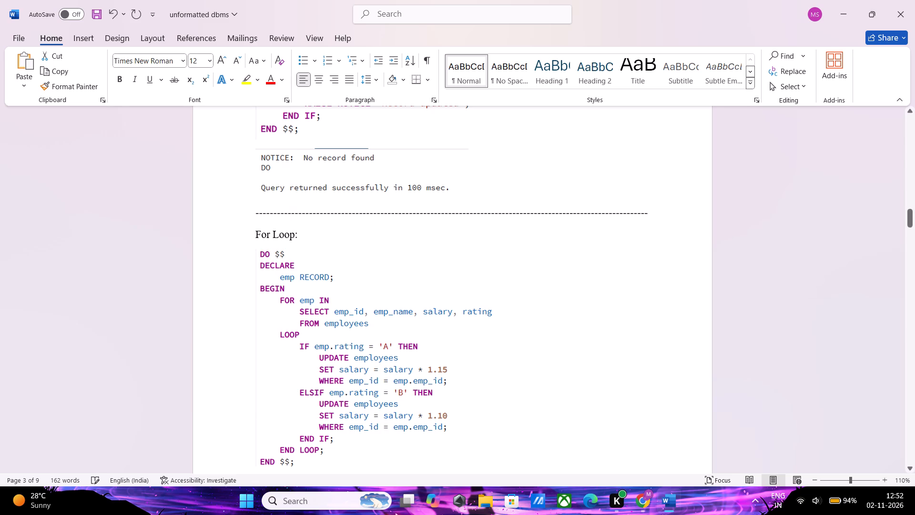
key("ctrl+b")
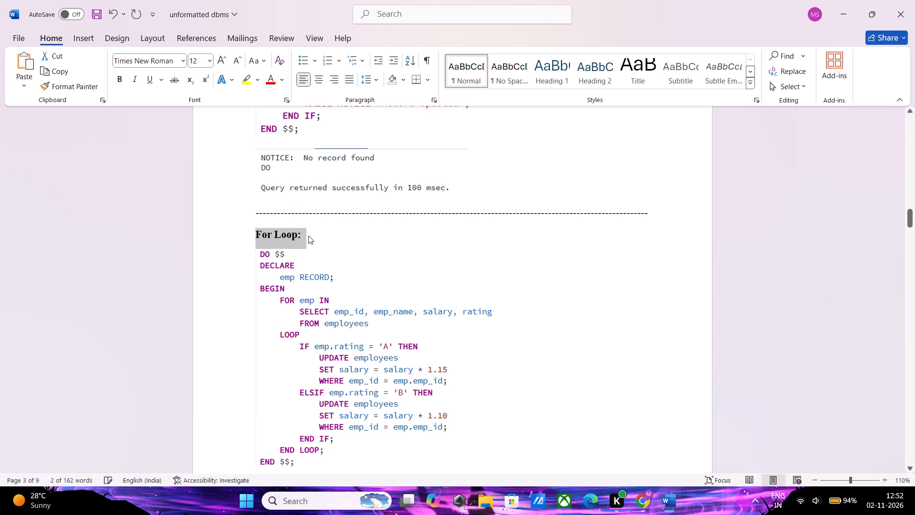
left_click(386, 256)
left_click(625, 345)
Add a line after the employee results table and fill it with a full-width dashed separator above the "Parameterised Cursors:" heading.
scroll(625, 345, "down", 1)
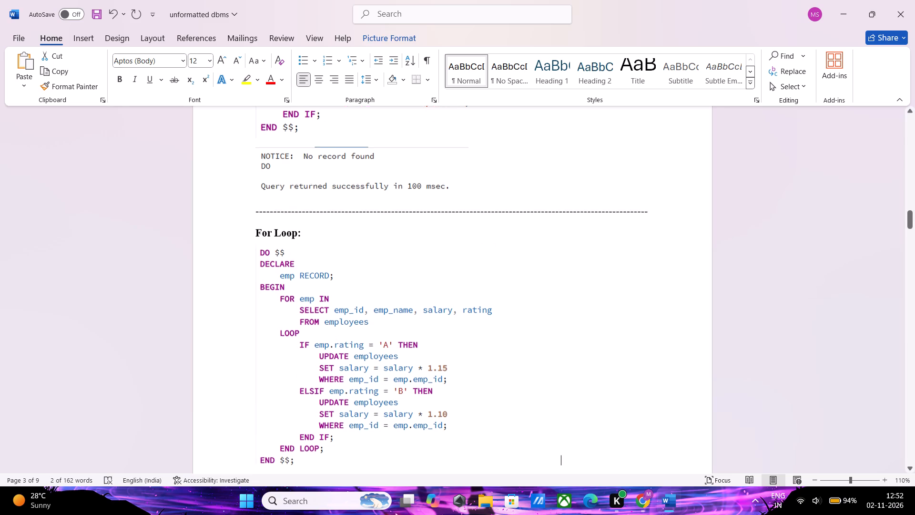
scroll(625, 345, "down", 3)
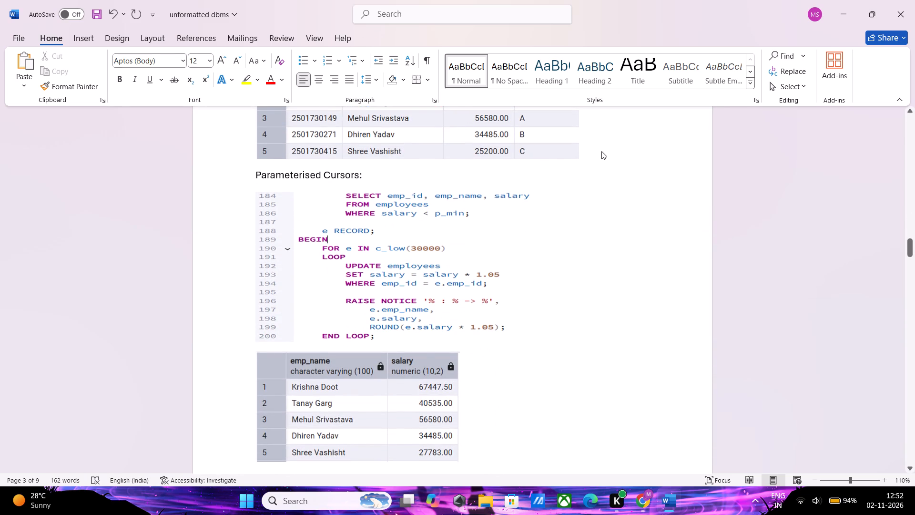
left_click(601, 151)
key("Return")
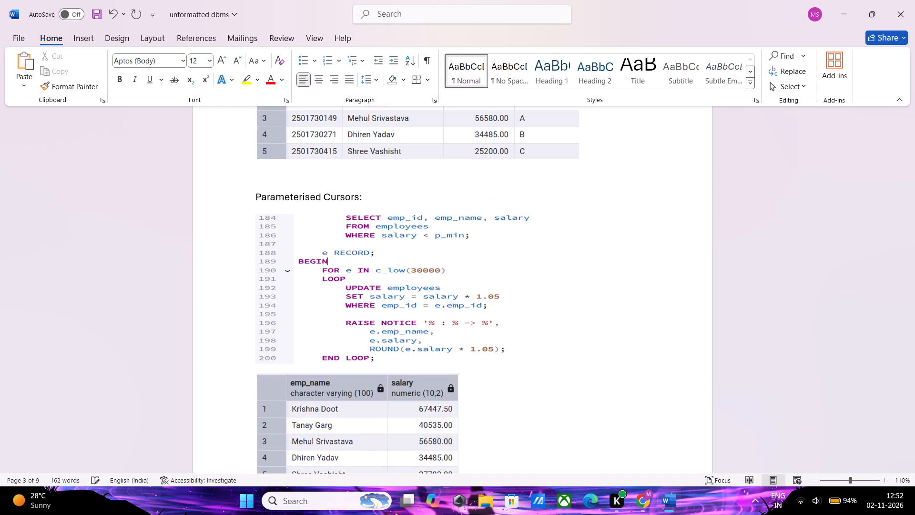
key("minus")
key("minus")
key("minus")
key("minus")
key("minus")
key("minus")
key("minus")
key("minus")
key("minus")
key("minus")
key("minus")
key("minus")
key("minus")
key("minus")
key("minus")
key("minus")
key("minus")
key("minus")
key("minus")
key("minus")
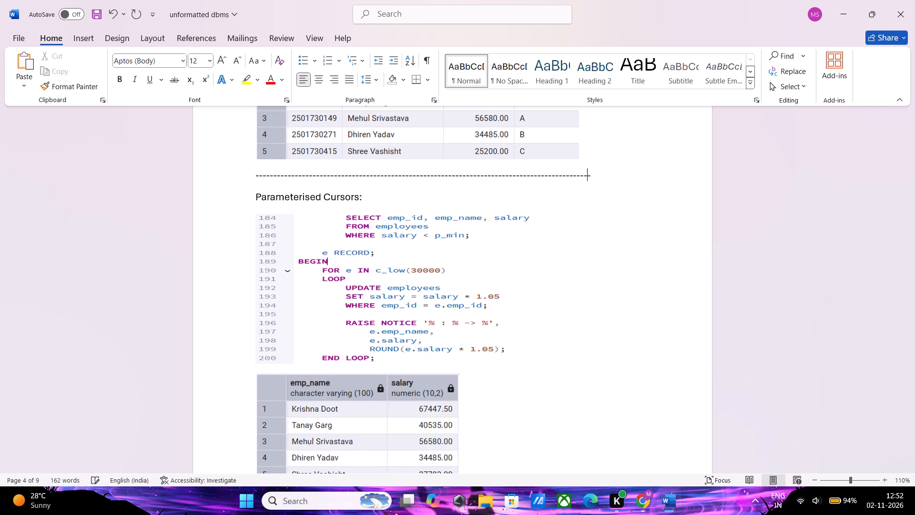
key("BackSpace")
Format the "Parameterised Cursors:" heading in bold Times New Roman.
left_click_drag(393, 196, 248, 194)
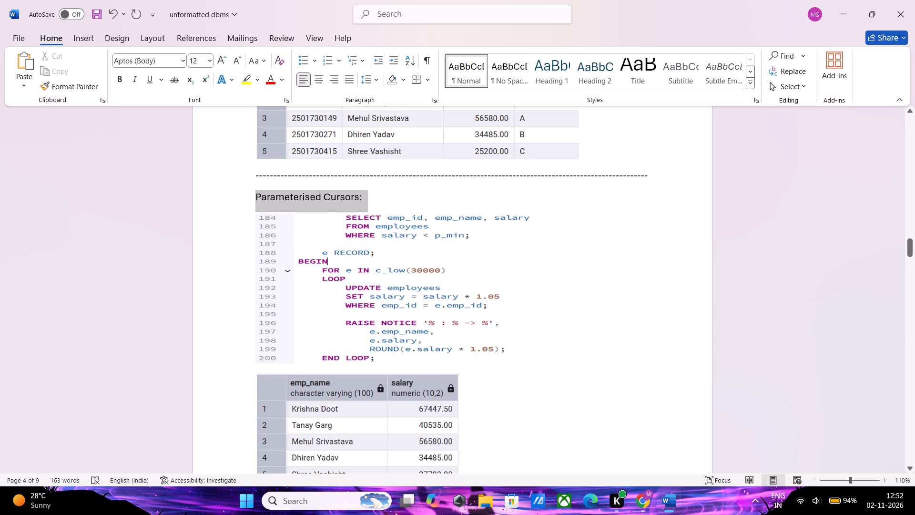
left_click_drag(248, 194, 249, 192)
left_click(123, 84)
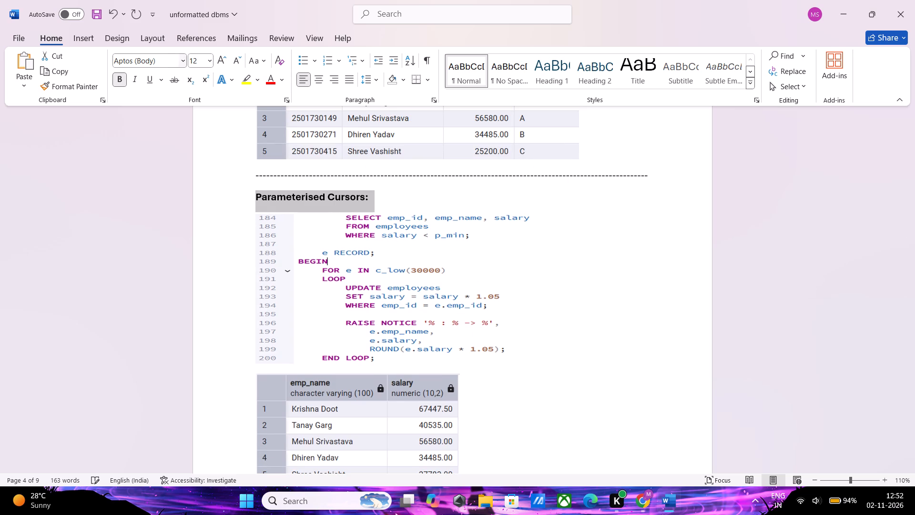
left_click(180, 61)
left_click(151, 139)
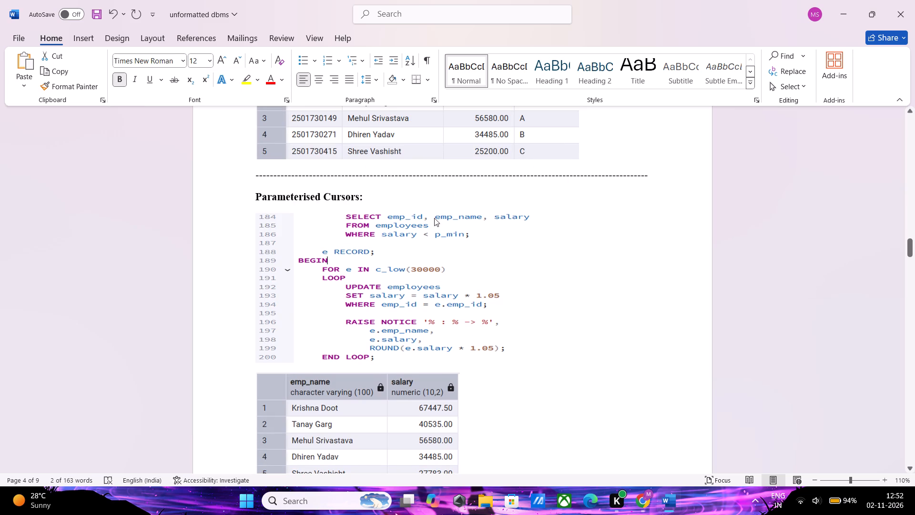
Set the whole explicit cursor question about students scoring more than 80 in Times New Roman.
scroll(591, 288, "down", 3)
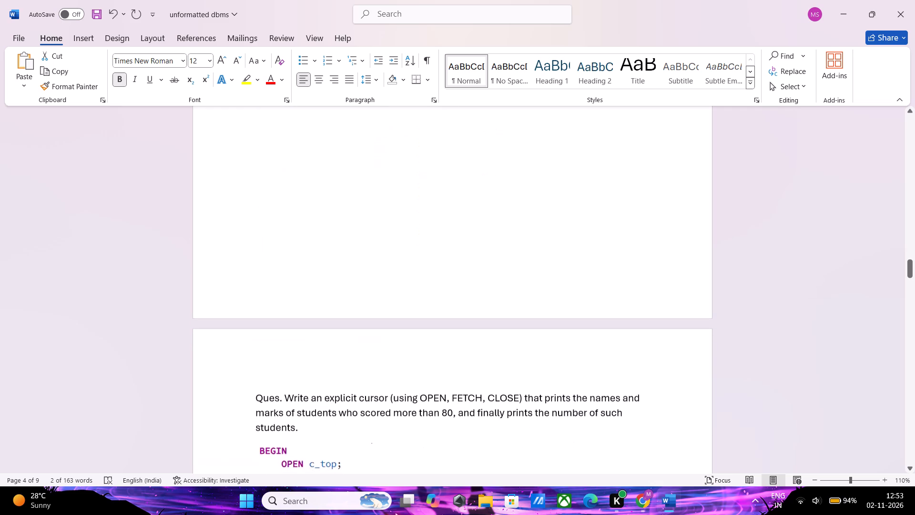
scroll(591, 288, "down", 2)
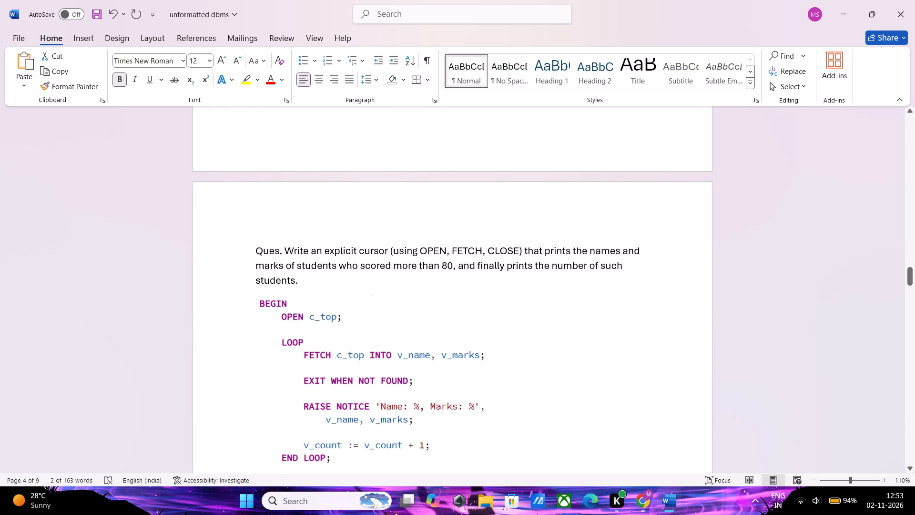
left_click_drag(282, 255, 251, 253)
left_click_drag(305, 281, 242, 247)
double_click(177, 64)
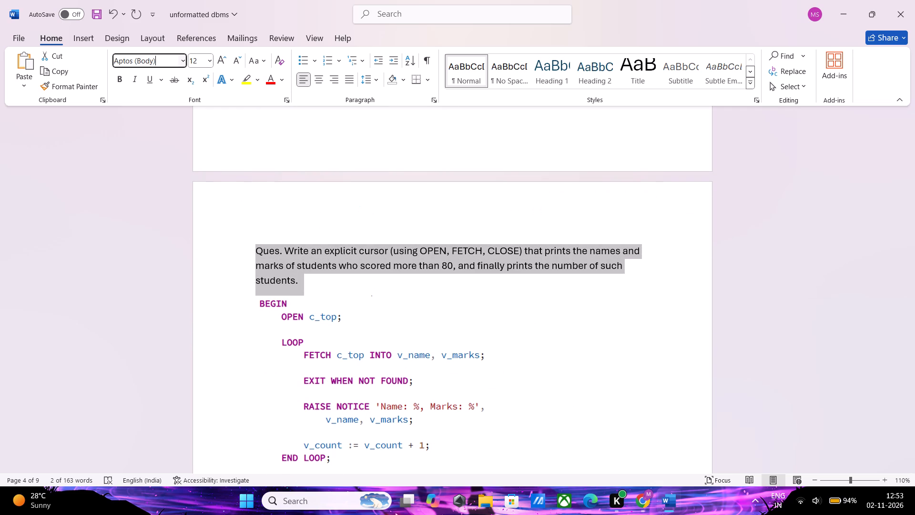
left_click(181, 62)
left_click(176, 139)
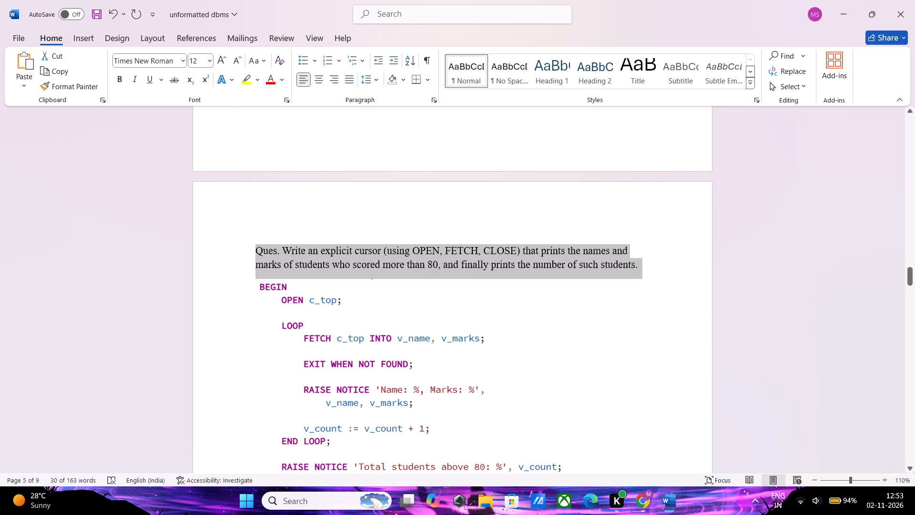
Make only the "Ques." label of the explicit cursor question bold, leaving the question text in regular weight.
key("ctrl+b")
key("ctrl+z")
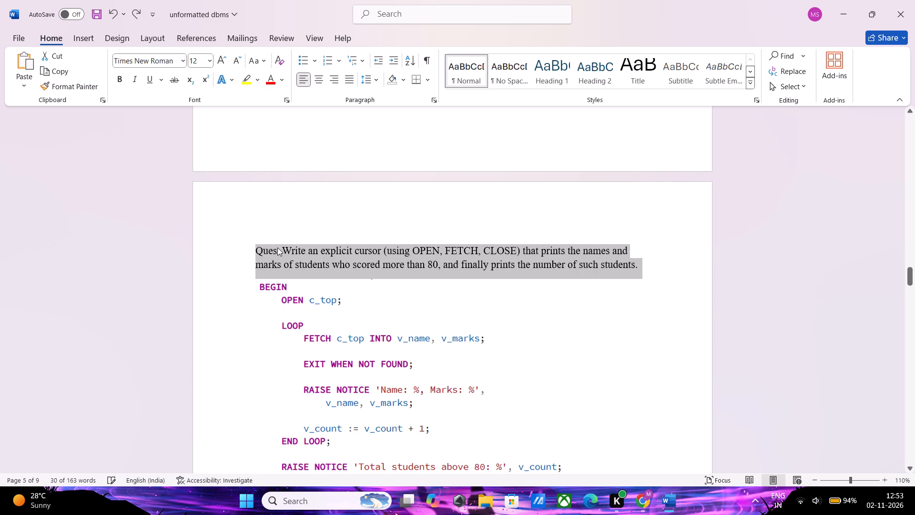
left_click(282, 250)
left_click_drag(278, 250, 247, 249)
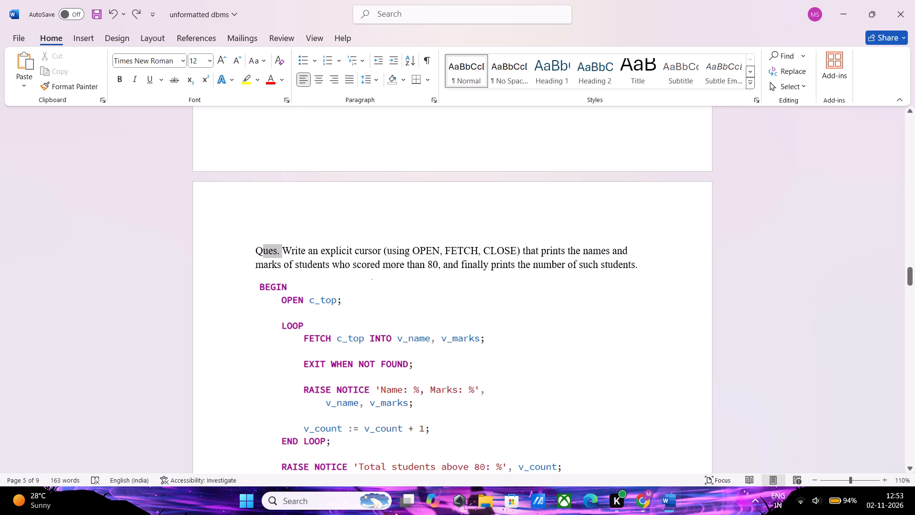
left_click_drag(247, 249, 248, 249)
key("ctrl+b")
Colour the explicit cursor question text after the "Ques." label red.
left_click(282, 253)
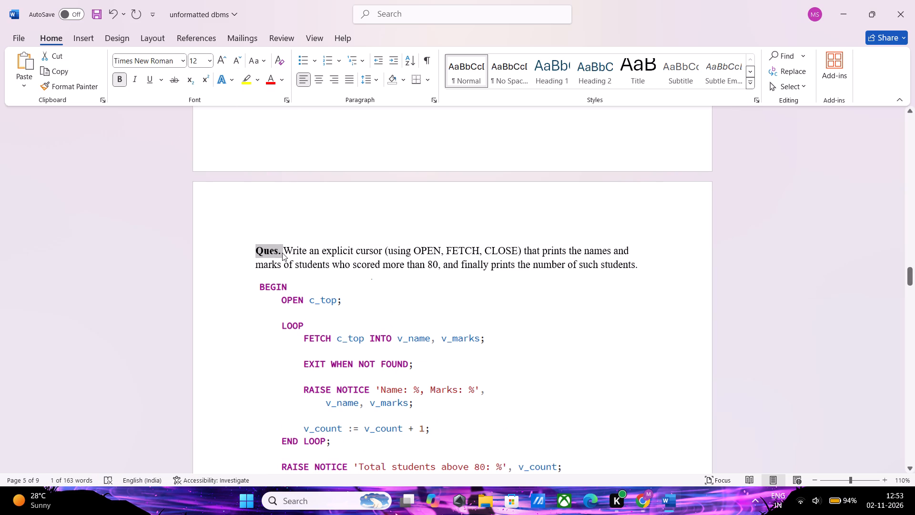
left_click_drag(282, 246, 681, 264)
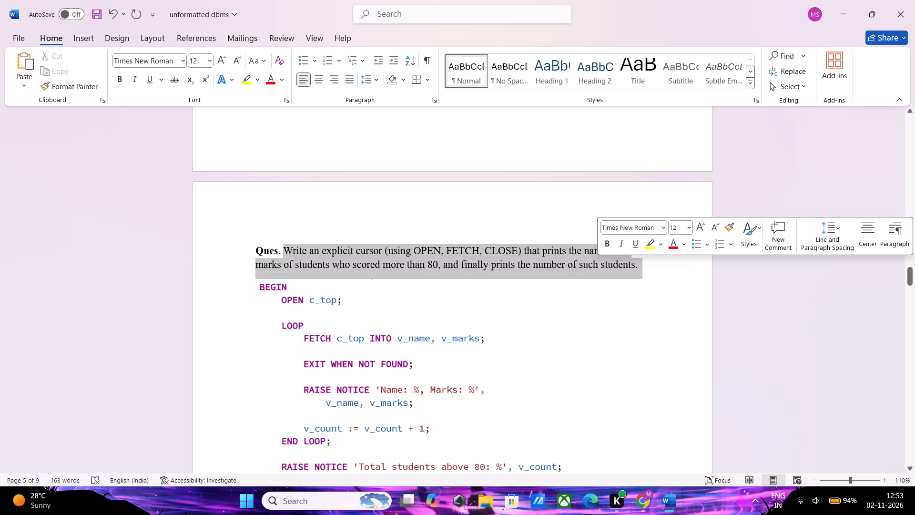
left_click(270, 81)
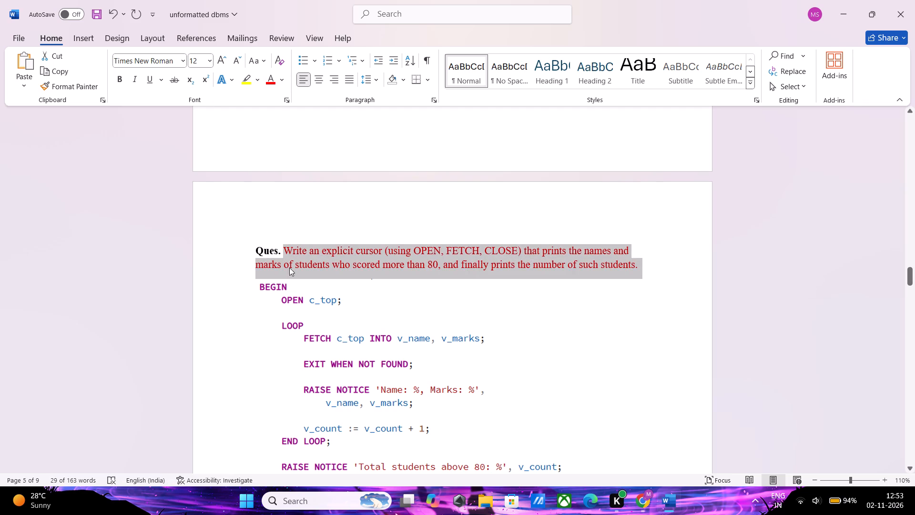
Colour the "Ques" label of the explicit cursor question dark blue.
left_click(279, 246)
left_click_drag(279, 249, 257, 251)
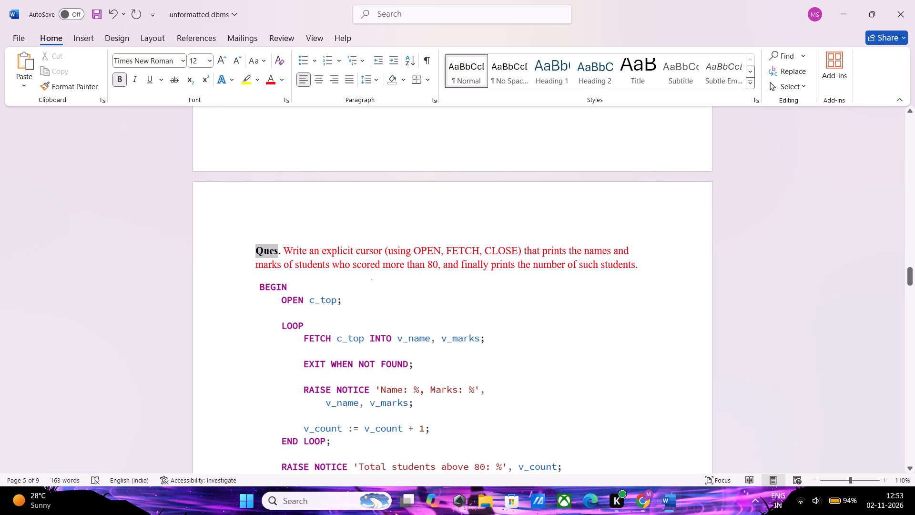
left_click_drag(257, 251, 256, 251)
left_click(285, 82)
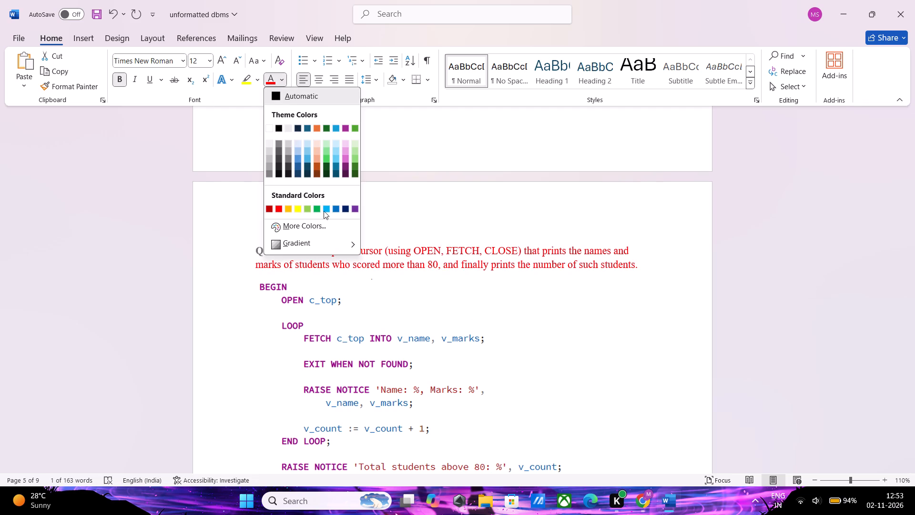
left_click(346, 211)
left_click(395, 278)
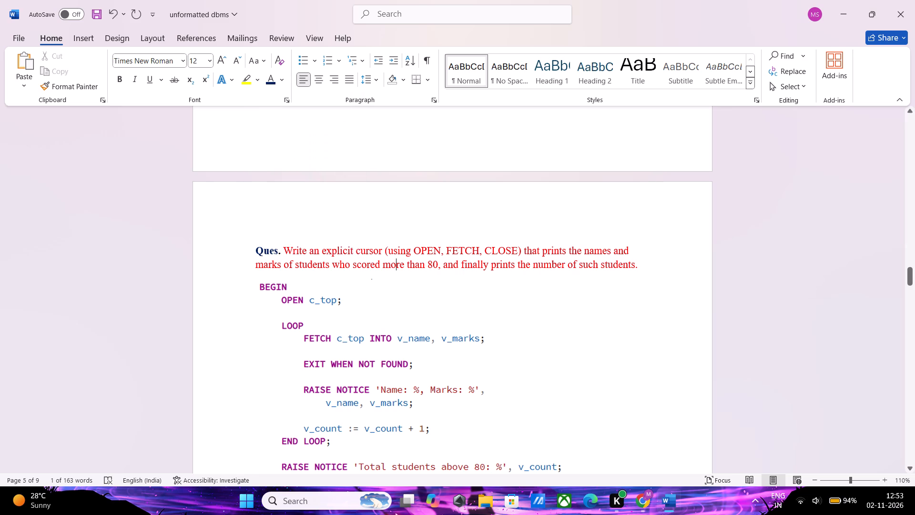
Add an empty line between the explicit cursor output and the question about deleting orders older than 1 January 2020.
scroll(516, 301, "down", 3)
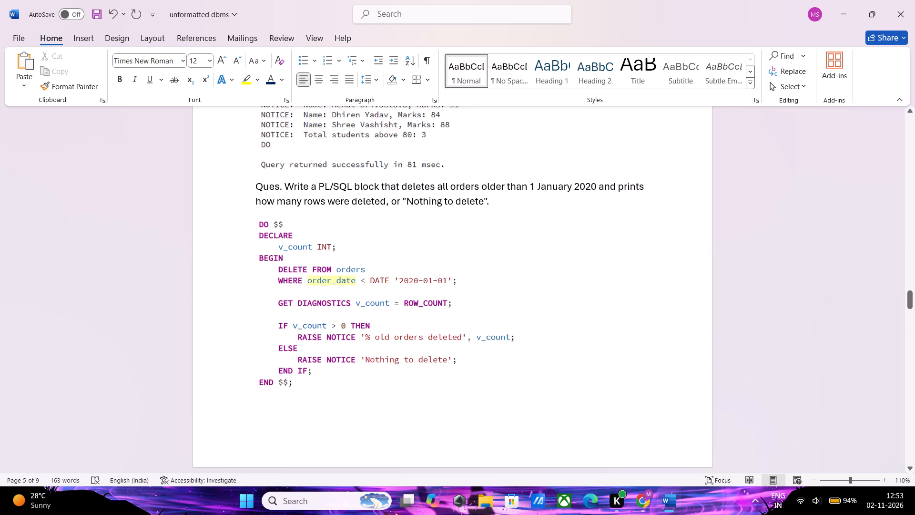
left_click(567, 155)
key("Return")
Shrink the delete-orders code image proportionally so it fits on the page beneath its question.
scroll(579, 250, "down", 3)
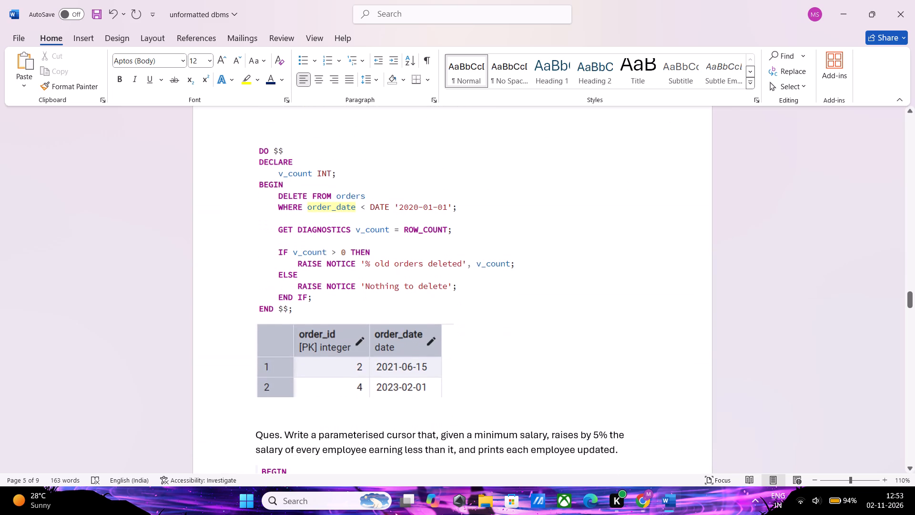
left_click(493, 253)
left_click_drag(588, 315, 587, 314)
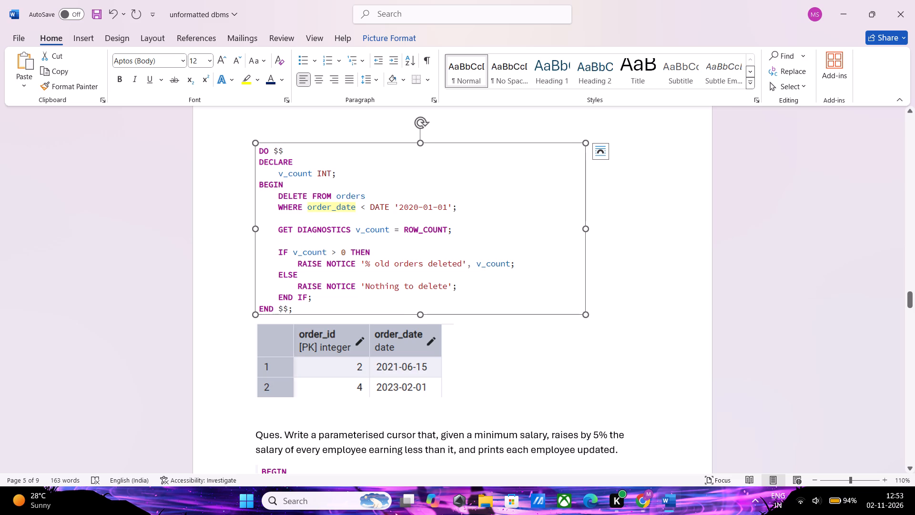
left_click_drag(587, 314, 563, 300)
Insert a single full-width dashed separator on the empty line above the delete-orders question.
scroll(641, 289, "up", 1)
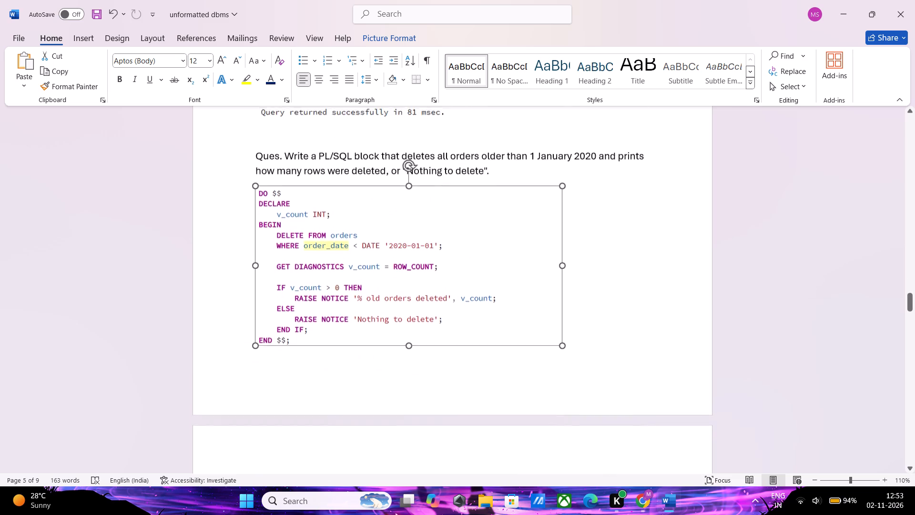
scroll(641, 289, "up", 1)
left_click(418, 141)
key("minus")
key("minus")
key("minus")
key("minus")
key("minus")
key("minus")
key("minus")
key("minus")
key("minus")
key("minus")
key("minus")
key("minus")
key("minus")
key("minus")
key("minus")
key("minus")
key("minus")
key("minus")
key("minus")
key("minus")
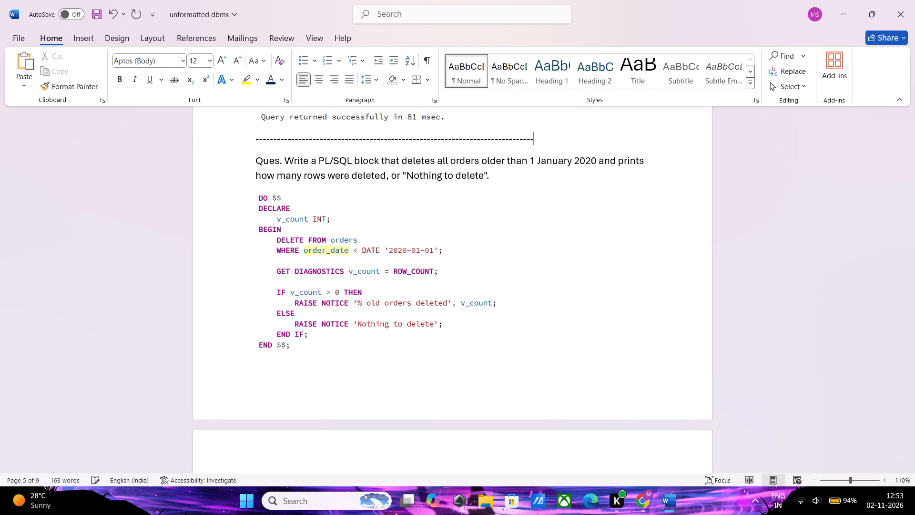
type("-------------------------------")
key("BackSpace")
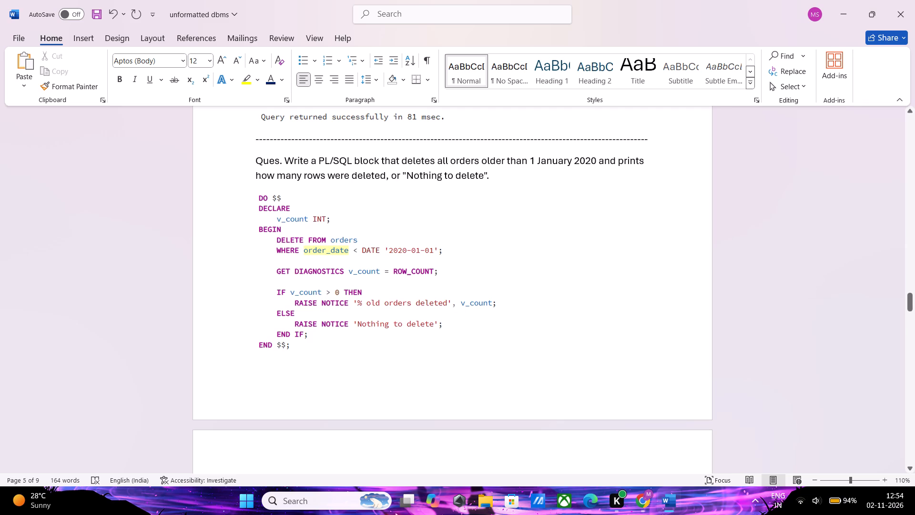
Make the "Ques" label of the delete-orders question bold and dark blue.
left_click_drag(280, 162, 254, 163)
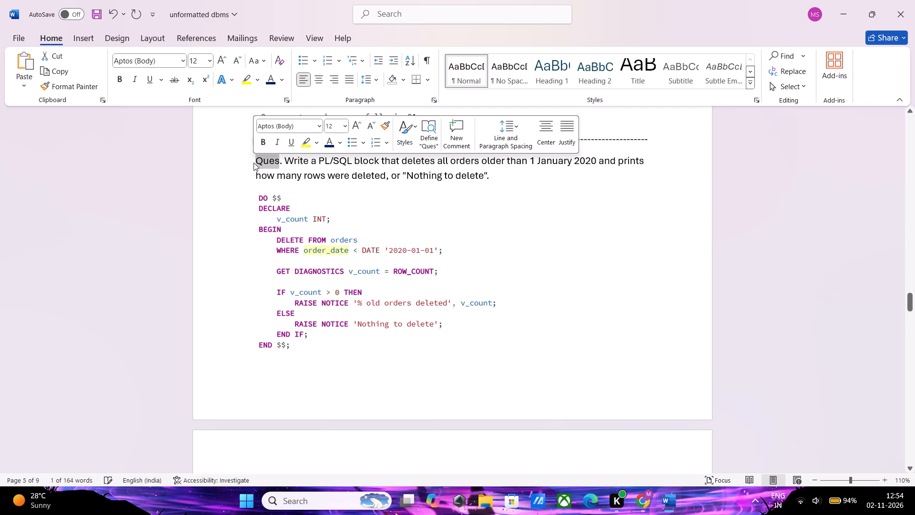
key("ctrl+b")
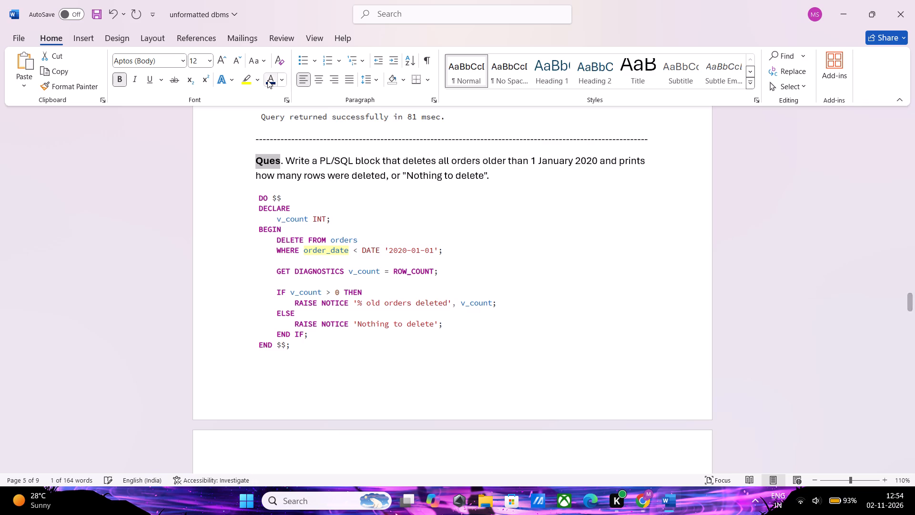
left_click(271, 83)
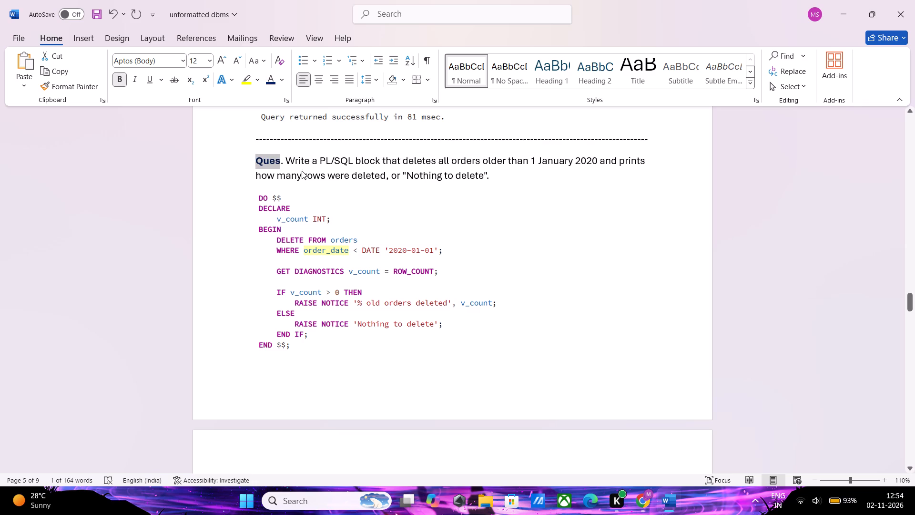
Colour the delete-orders question text after its label red and add a trailing space.
left_click_drag(290, 158, 497, 175)
left_click(278, 80)
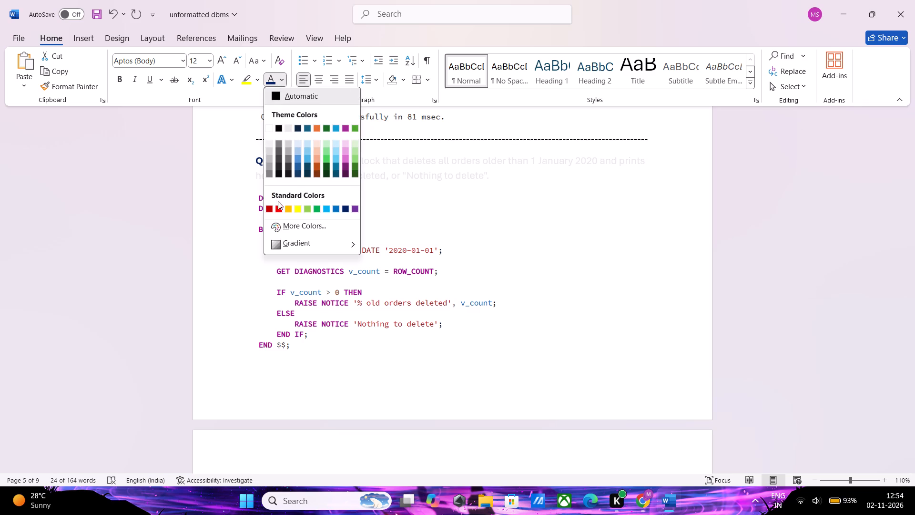
left_click(280, 209)
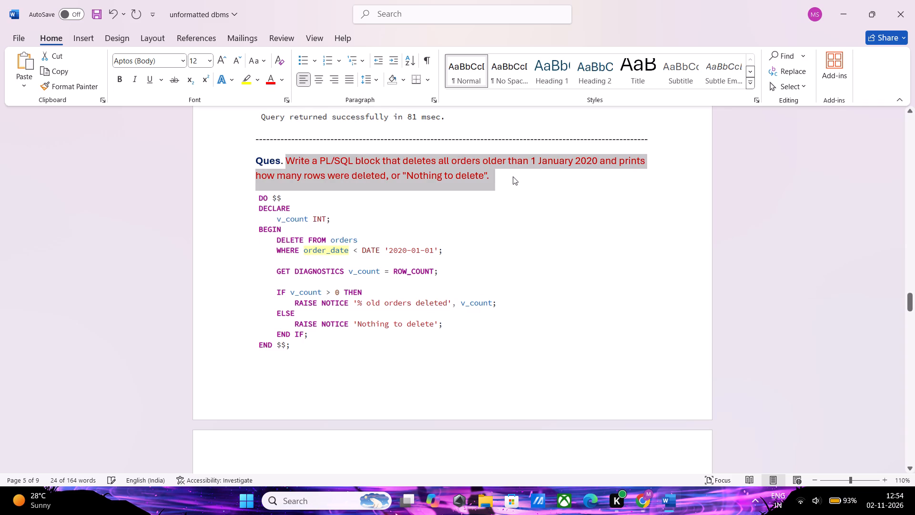
left_click(513, 176)
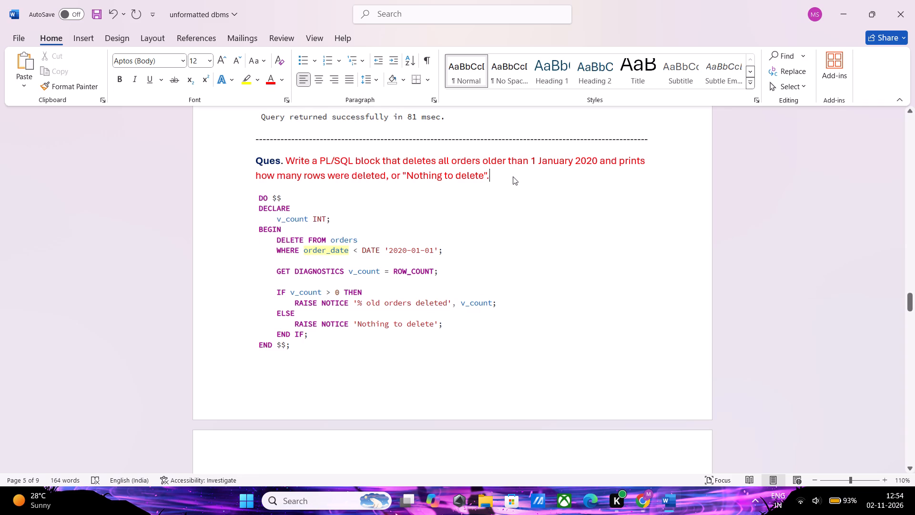
key("space")
Insert a single full-width dashed separator on the empty line between the order_id/order_date output and the parameterised cursor question.
scroll(513, 176, "down", 2)
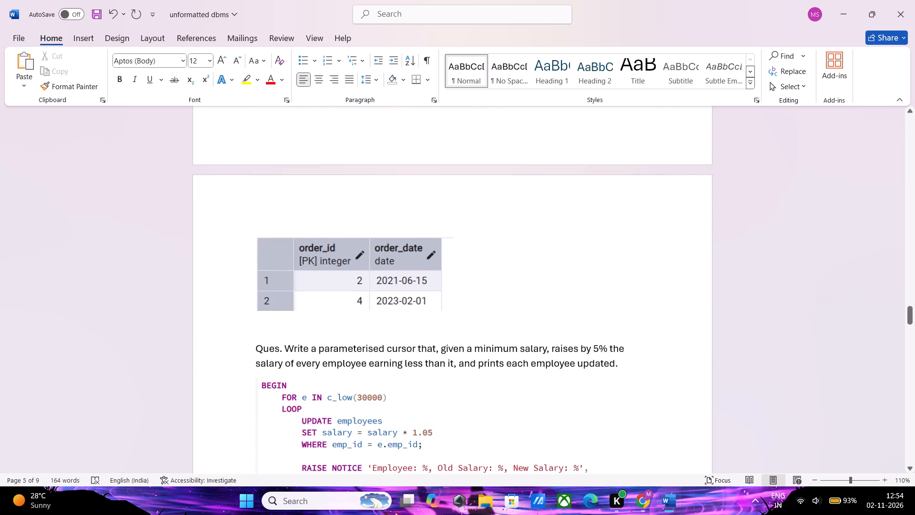
scroll(513, 176, "down", 1)
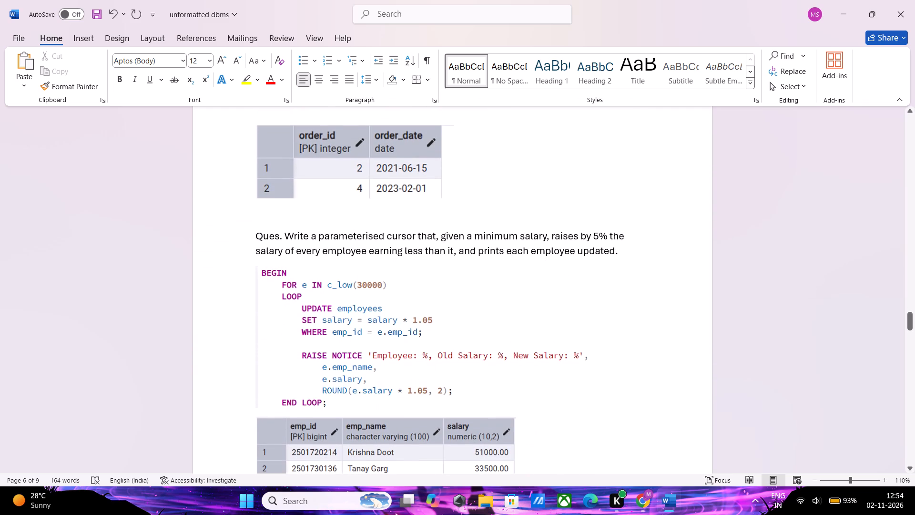
left_click(436, 220)
key("minus")
key("minus")
key("minus")
key("minus")
key("minus")
key("minus")
key("minus")
key("minus")
key("minus")
key("minus")
key("minus")
key("minus")
key("minus")
key("minus")
key("minus")
key("minus")
key("minus")
key("minus")
key("minus")
key("minus")
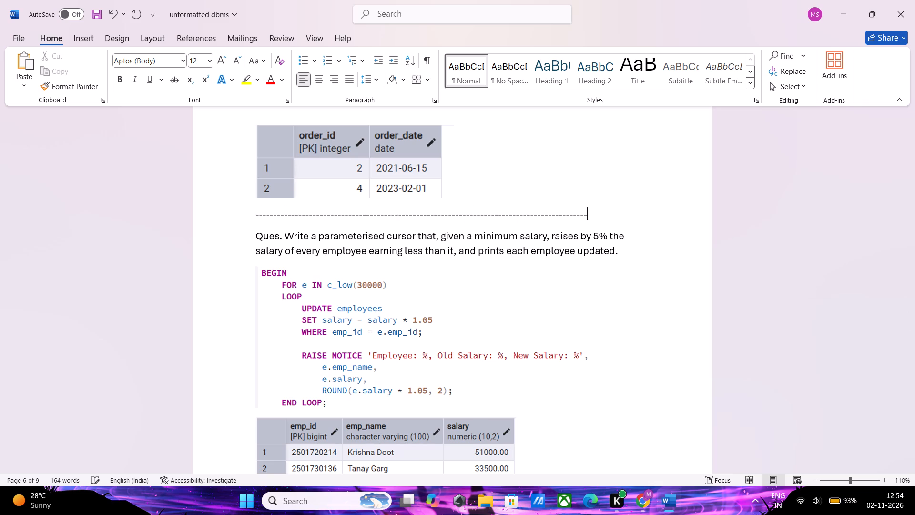
type("------------------")
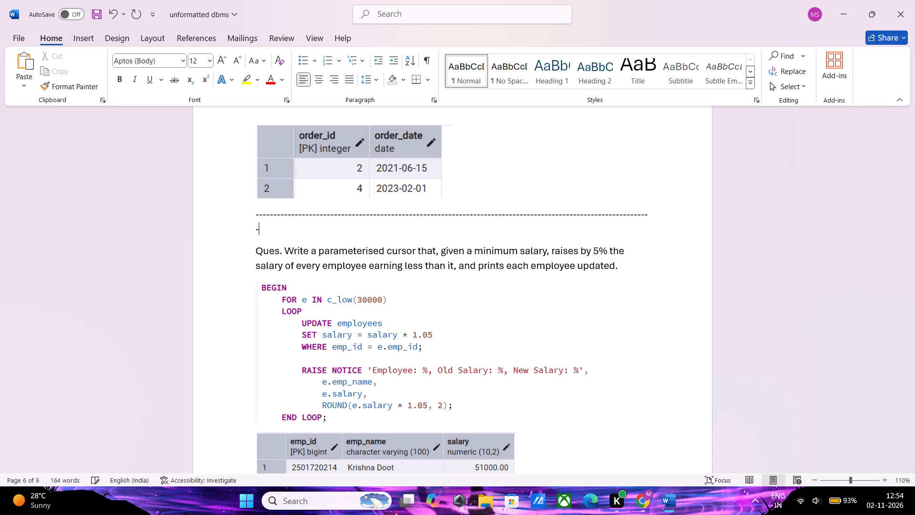
key("BackSpace")
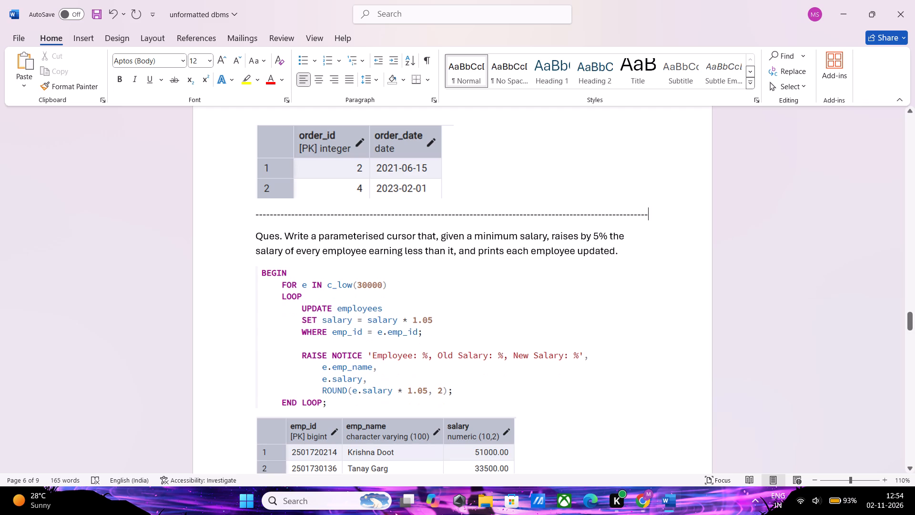
Set the whole delete-orders question, including its label, in Times New Roman.
scroll(612, 226, "up", 3)
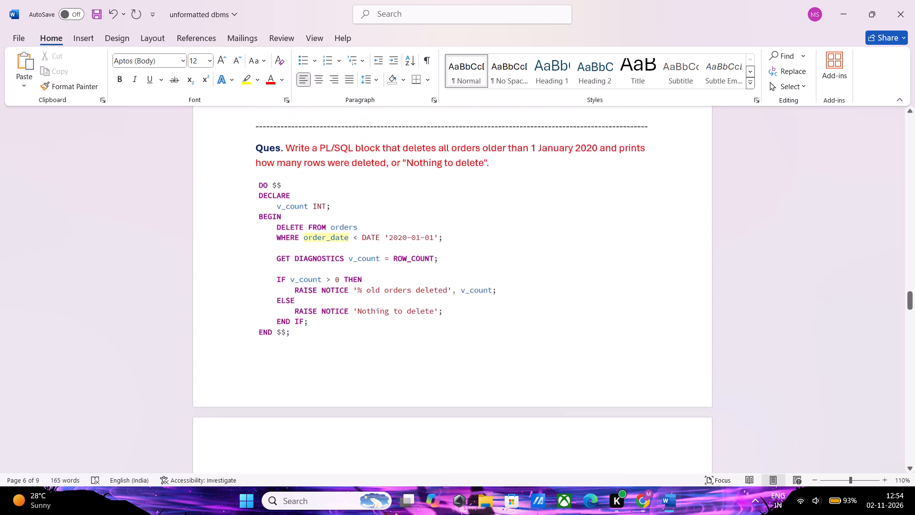
scroll(612, 226, "up", 1)
left_click_drag(497, 207, 269, 204)
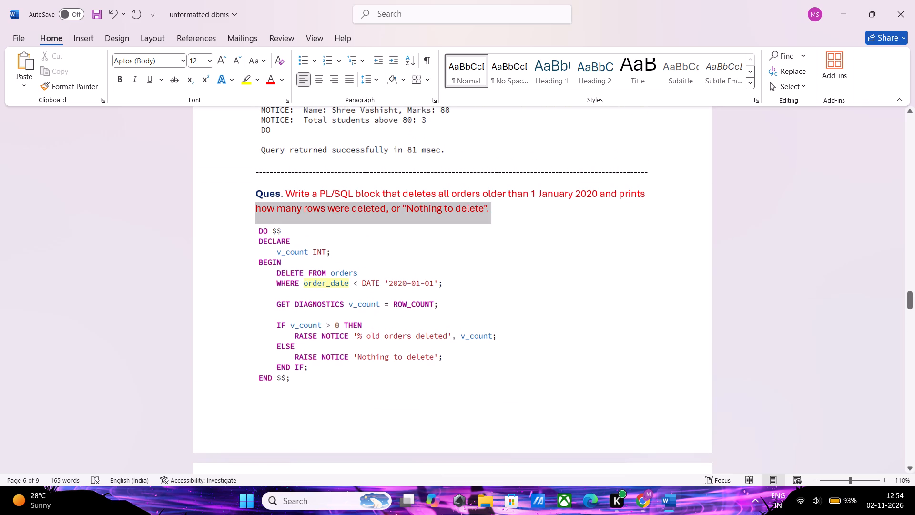
left_click_drag(269, 204, 258, 190)
left_click(183, 61)
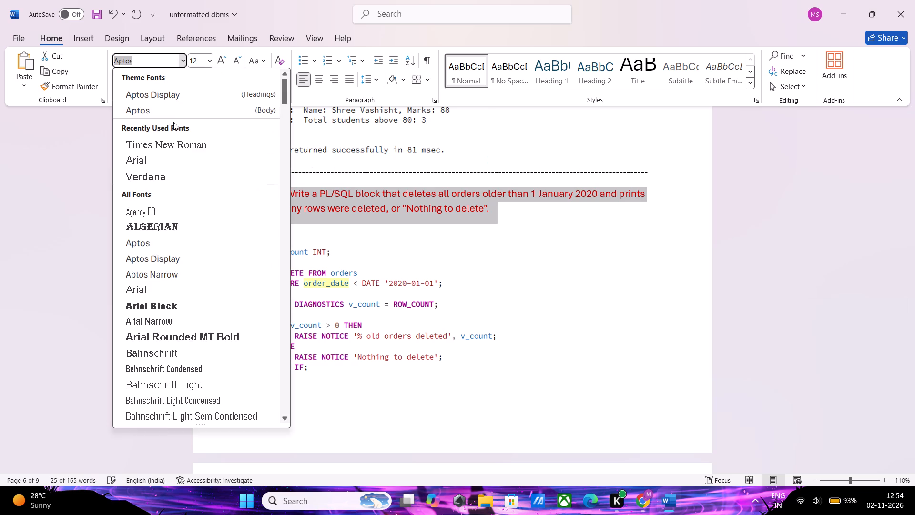
left_click(173, 141)
left_click(540, 239)
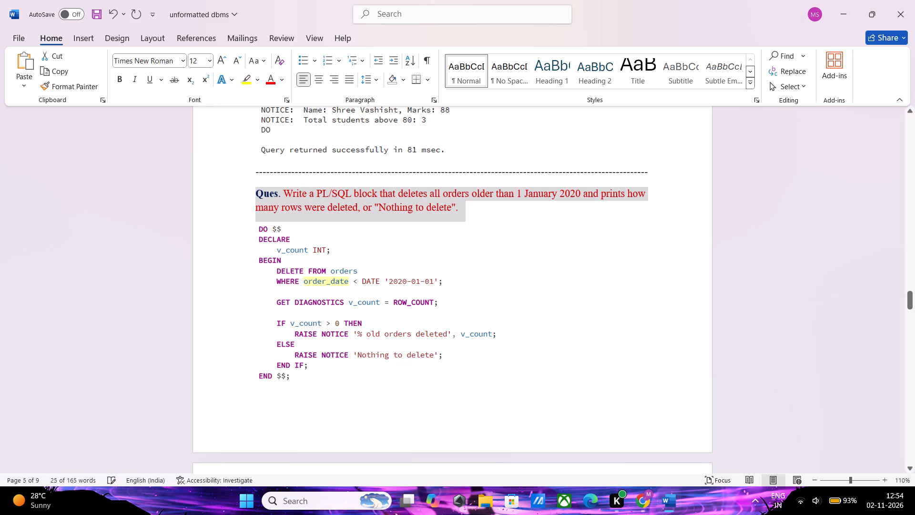
left_click(771, 313)
Make the "Ques." label of the parameterised cursor question bold and dark blue.
scroll(771, 313, "down", 1)
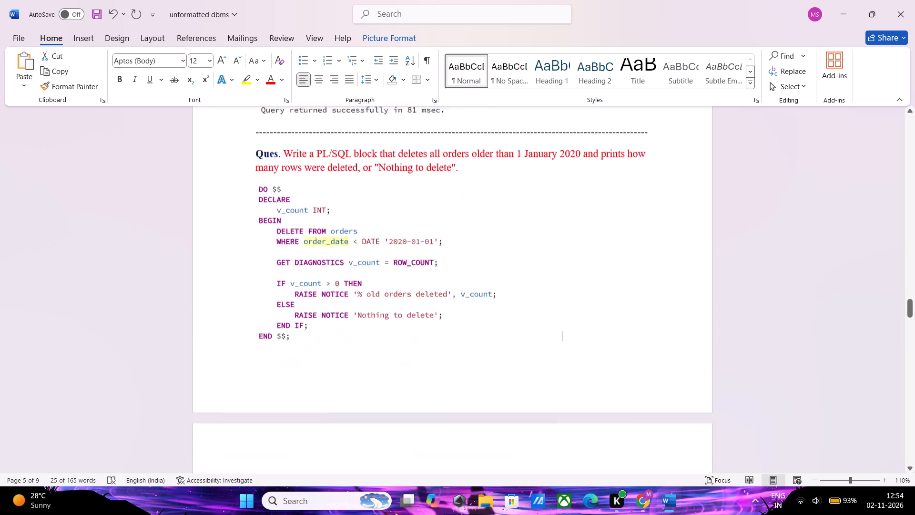
scroll(771, 313, "down", 2)
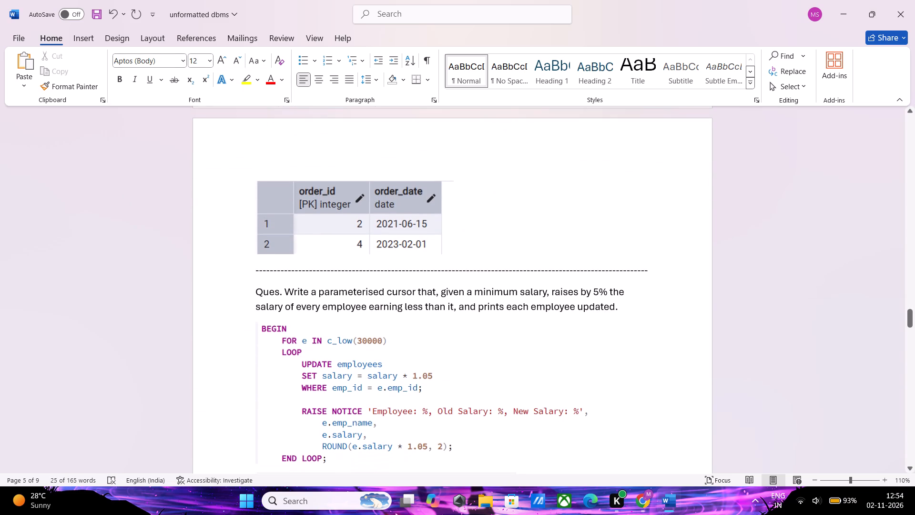
left_click_drag(282, 294, 266, 295)
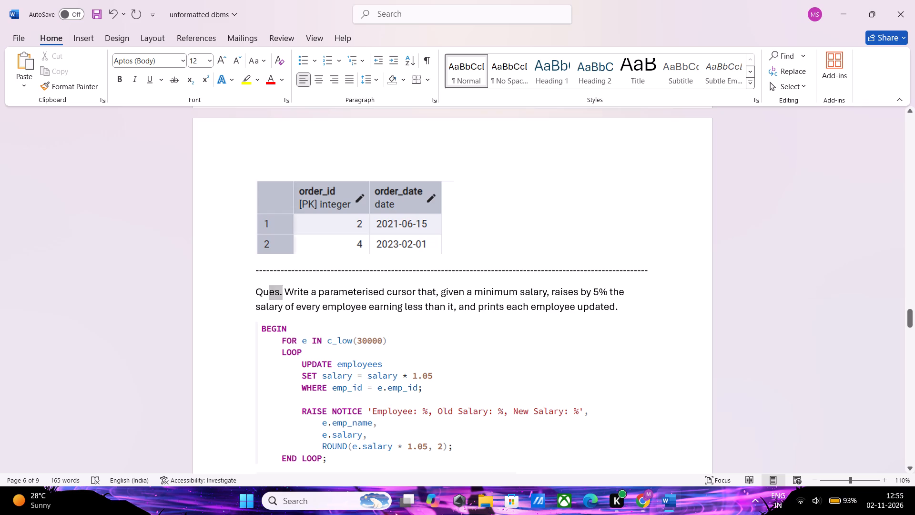
left_click_drag(266, 295, 250, 299)
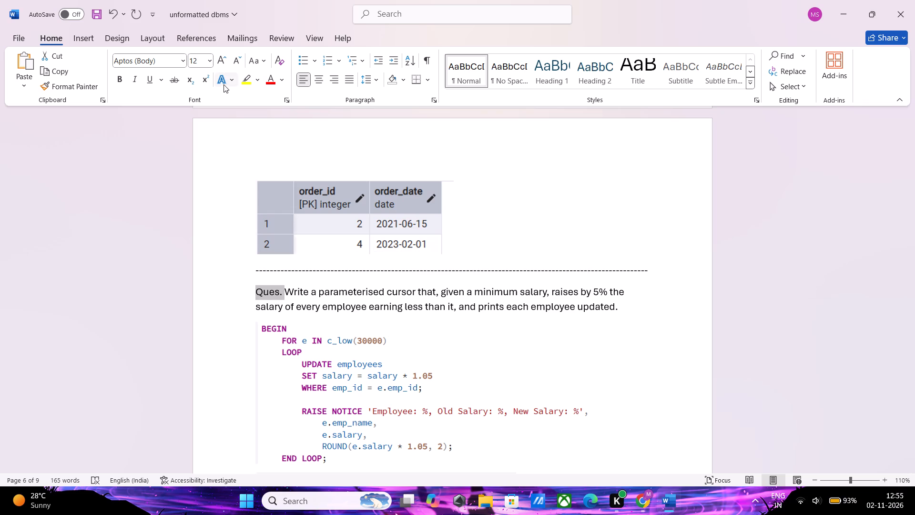
left_click(119, 81)
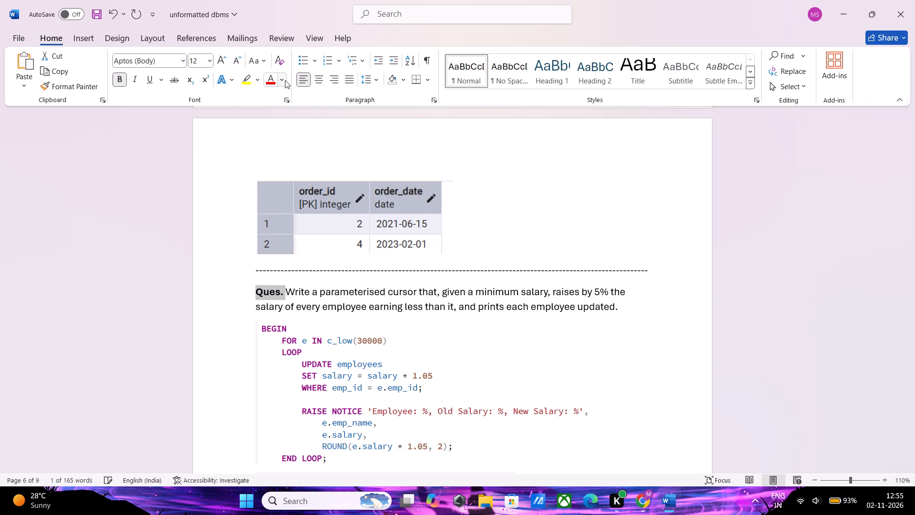
left_click(285, 80)
left_click(346, 212)
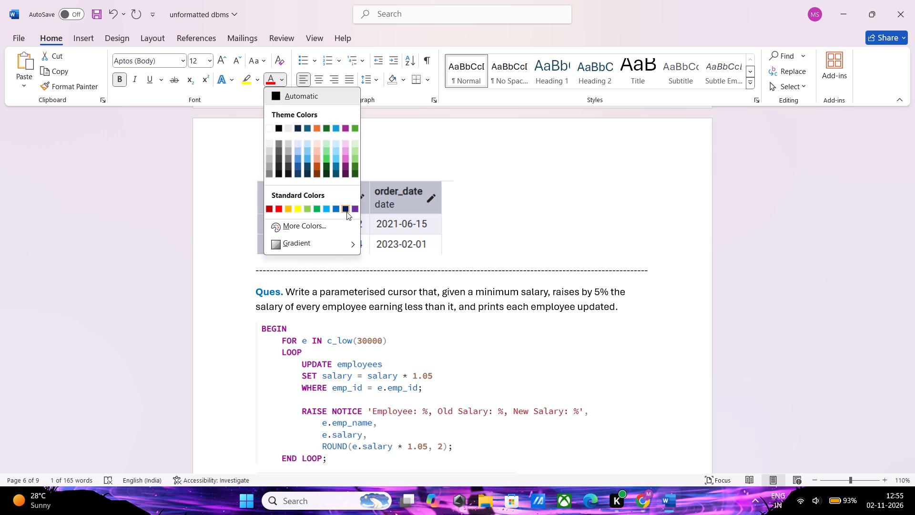
left_click(346, 212)
double_click(344, 208)
Colour the parameterised cursor question text after its label red.
left_click_drag(622, 306, 620, 306)
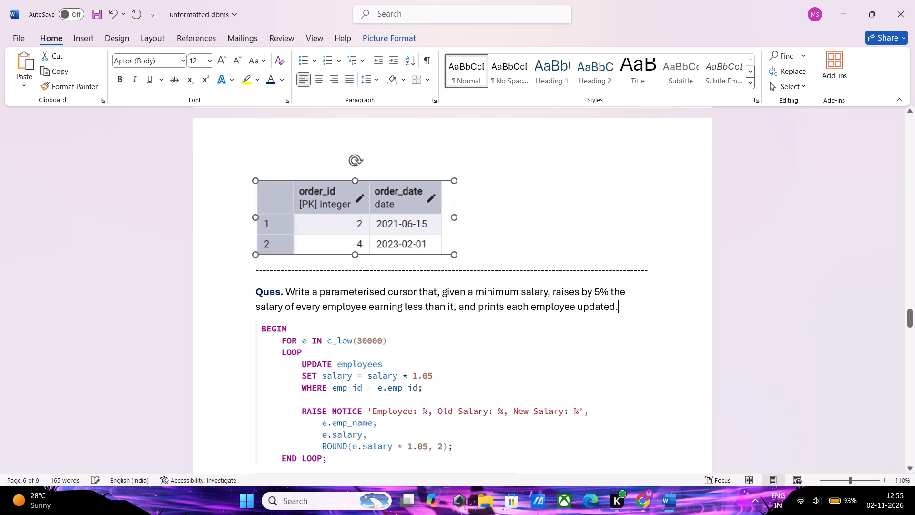
left_click_drag(620, 306, 289, 293)
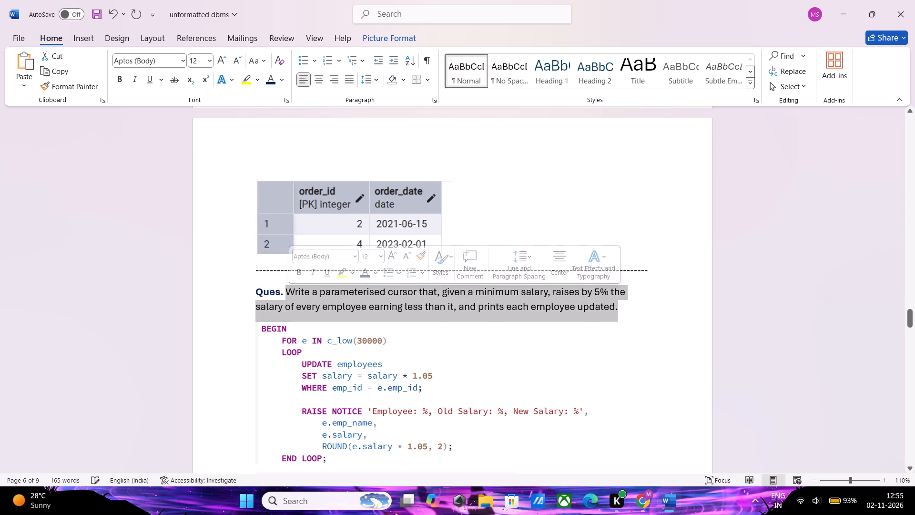
left_click(280, 80)
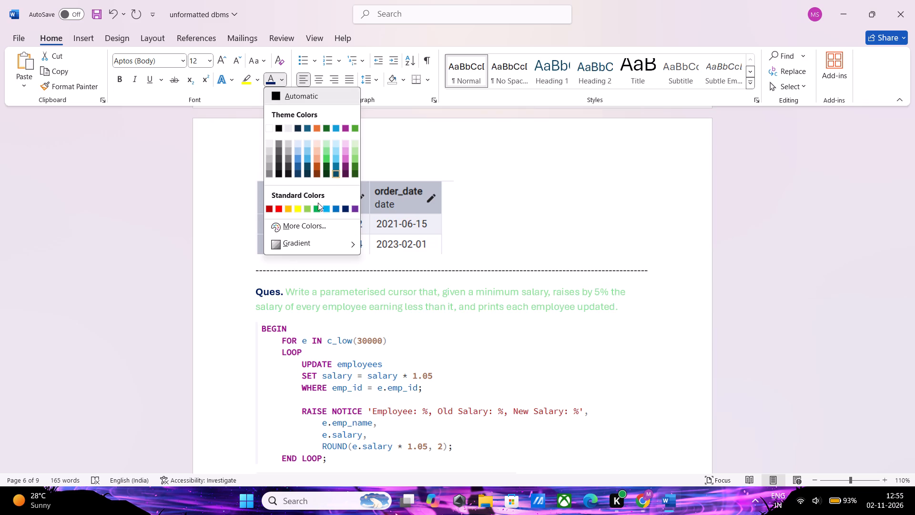
left_click(281, 208)
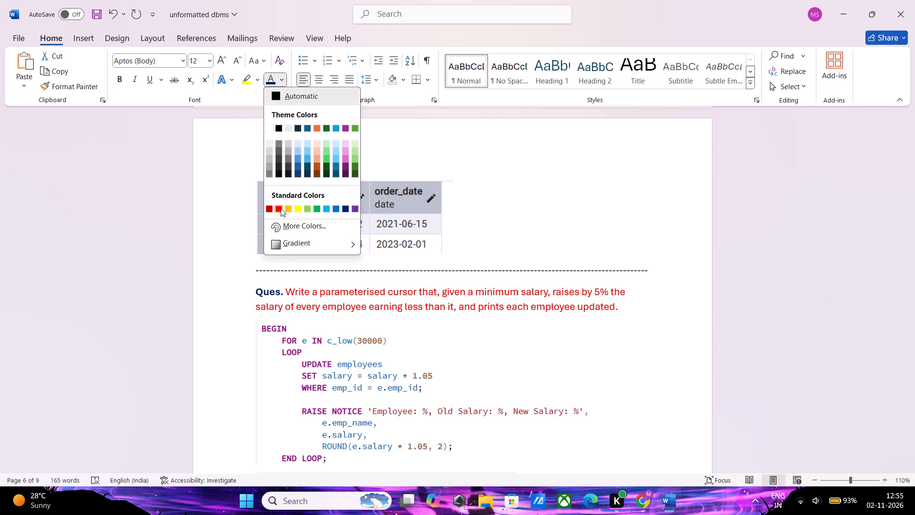
left_click(640, 317)
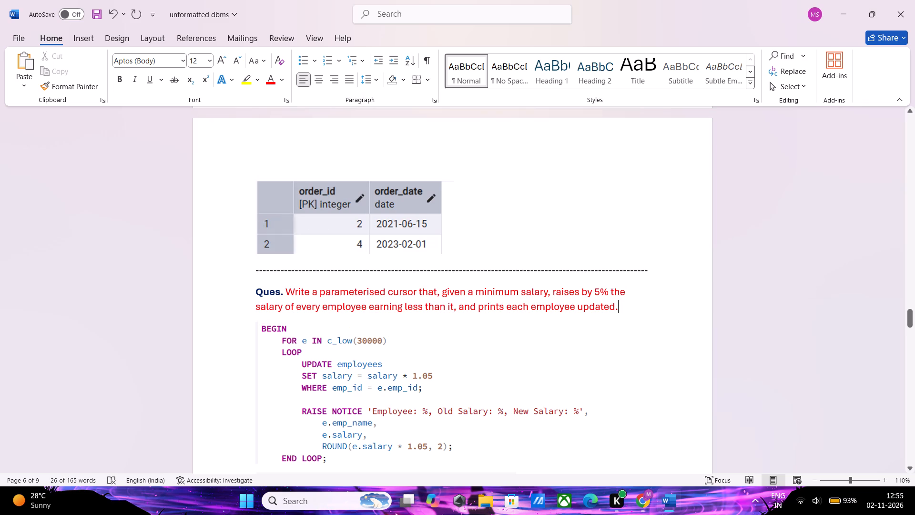
Set the whole parameterised cursor question, including its label, in Times New Roman.
left_click_drag(625, 309, 258, 293)
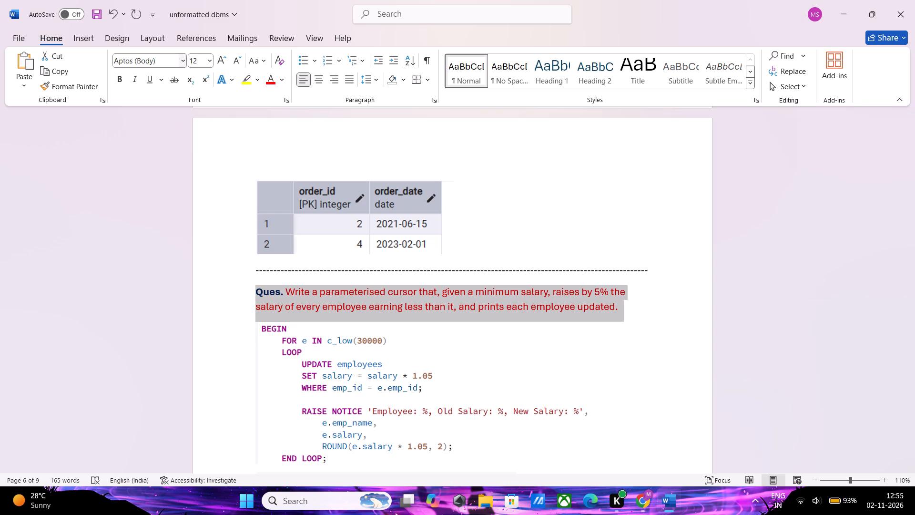
left_click(185, 55)
left_click(163, 147)
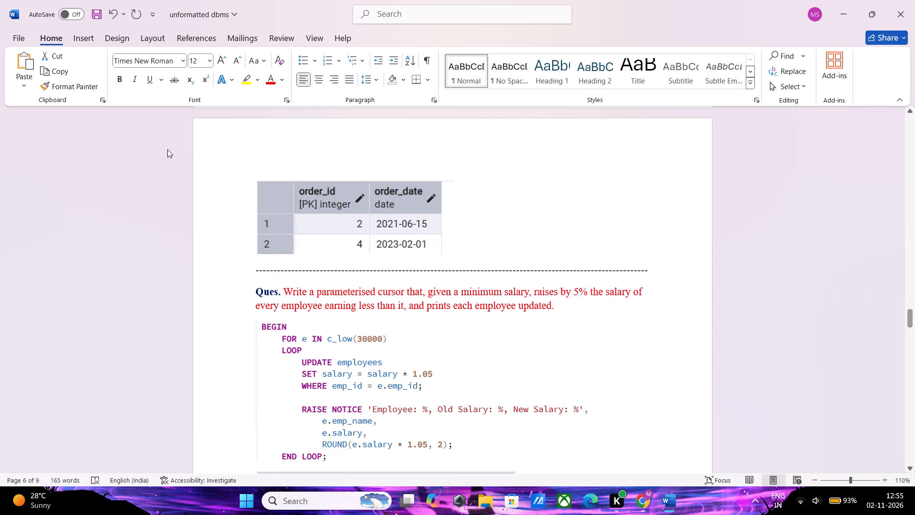
left_click(580, 327)
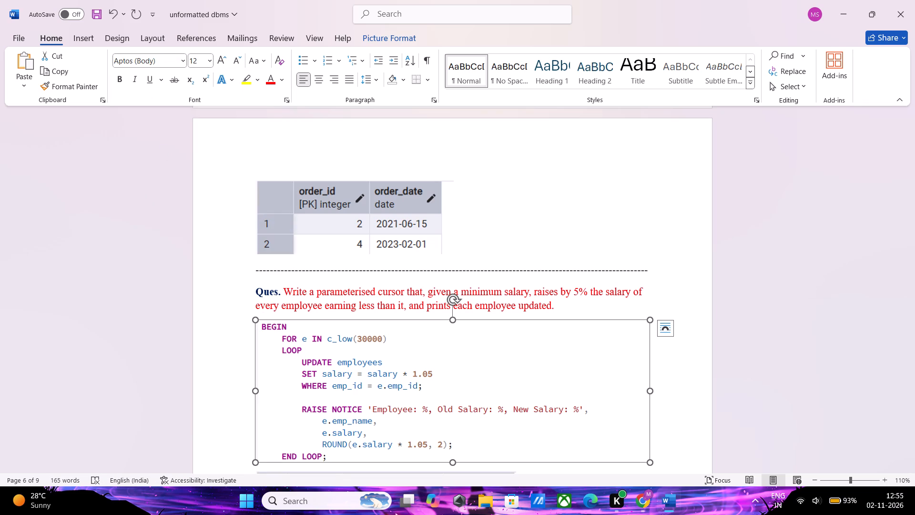
left_click(581, 276)
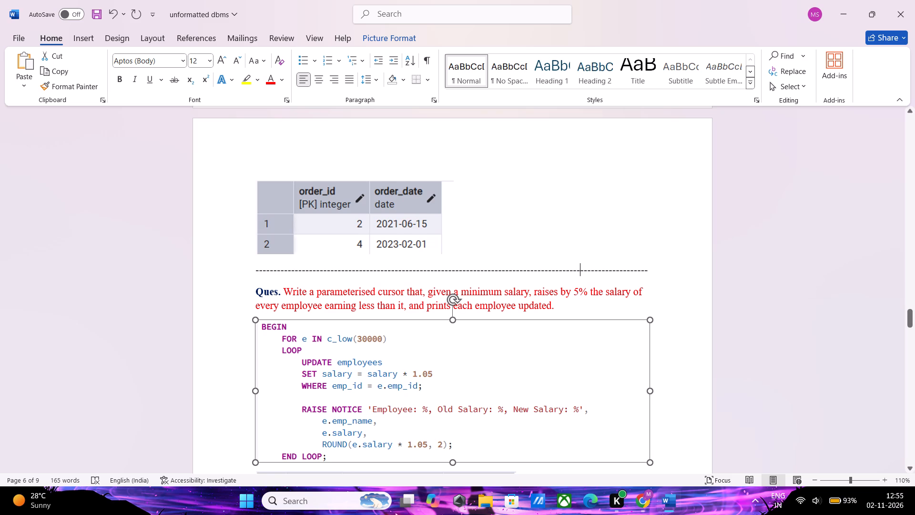
Add three empty lines between the employee salary output table and the "Session: 9(Triggers)" heading.
scroll(581, 276, "down", 3)
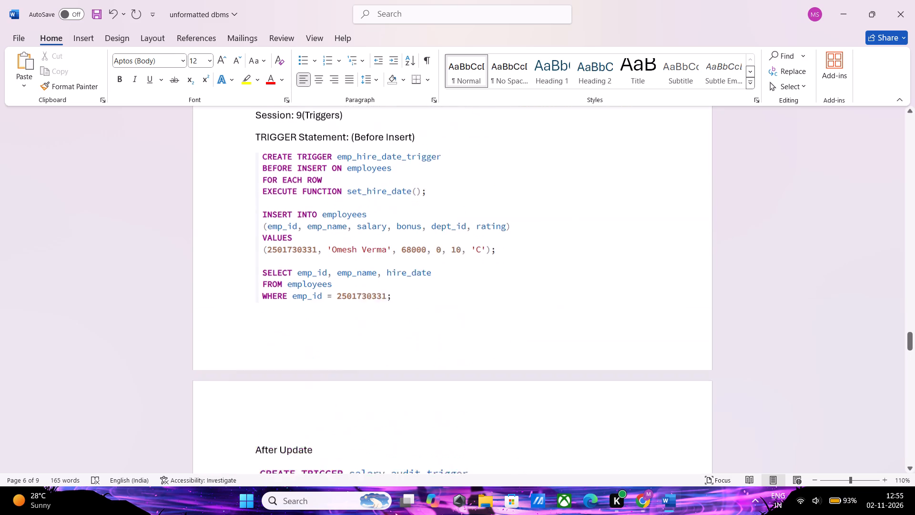
left_click(256, 163)
key("Return")
key("Return")
key("Return")
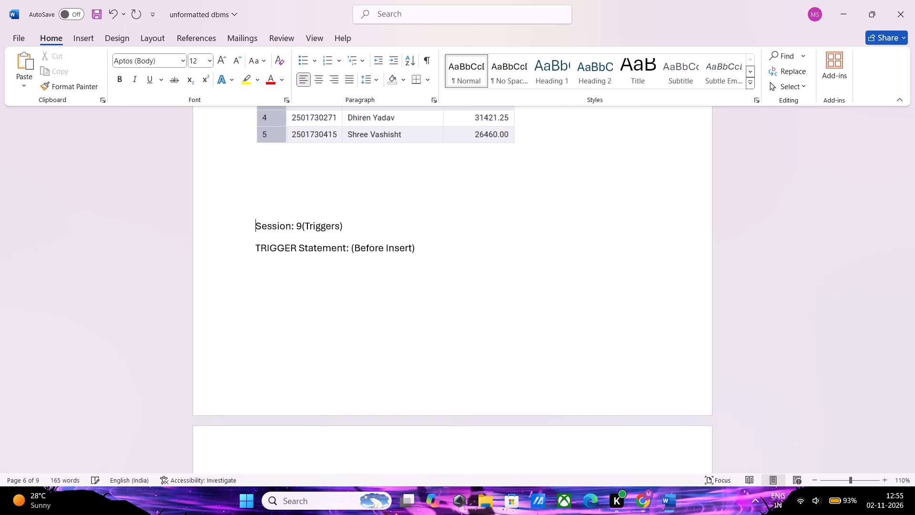
Move the "Session: 9(Triggers)" heading to the top of a new page by adding six empty lines before it.
key("Return")
key("Return")
key("Return")
key("Return")
key("Return")
key("Return")
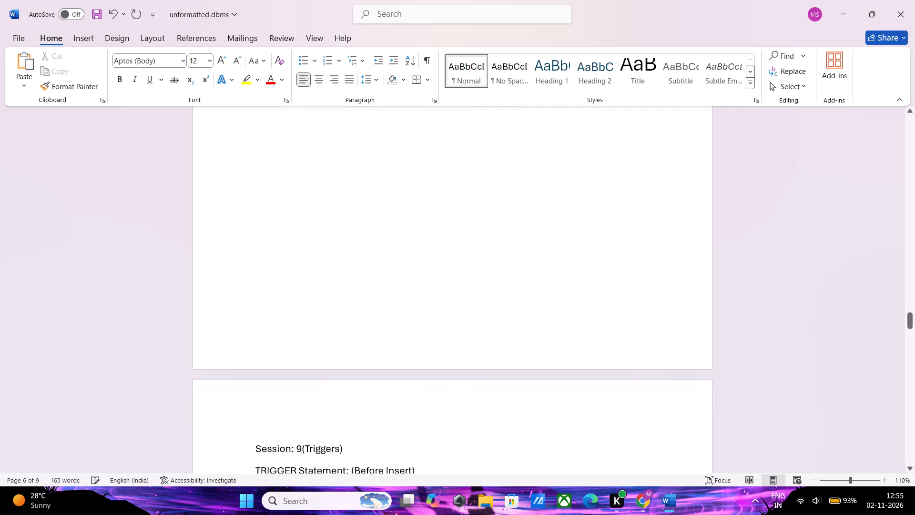
Format the "Session: 9(Triggers)" heading as centred, bold, 15 pt Times New Roman.
scroll(277, 151, "down", 1)
left_click_drag(345, 218, 280, 217)
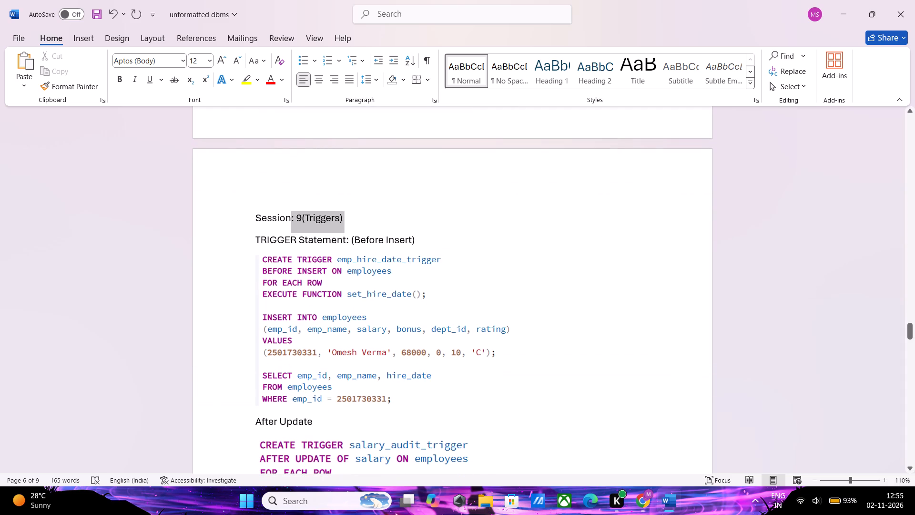
left_click_drag(280, 217, 231, 226)
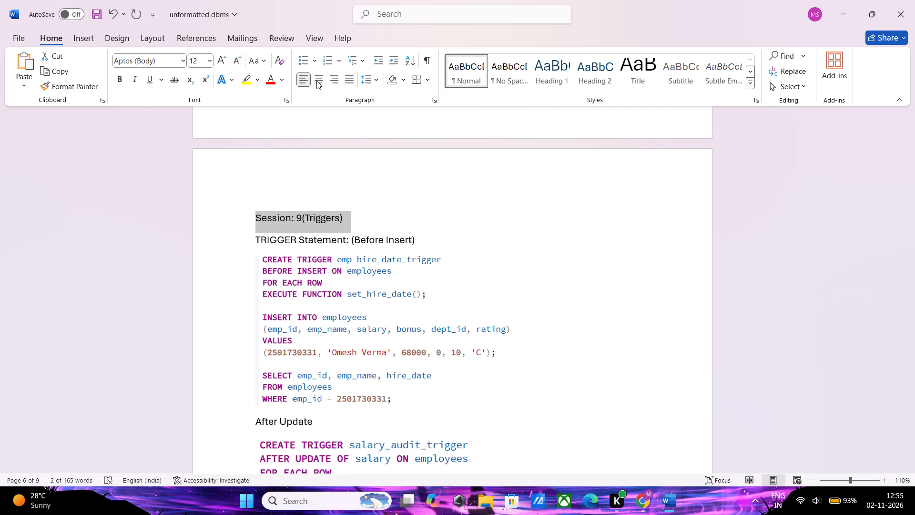
left_click(316, 81)
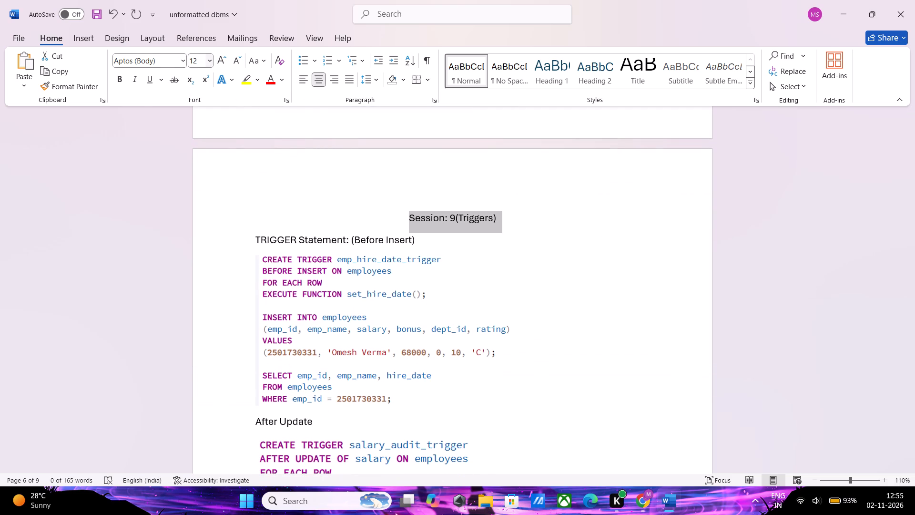
left_click(198, 59)
type("15")
key("Return")
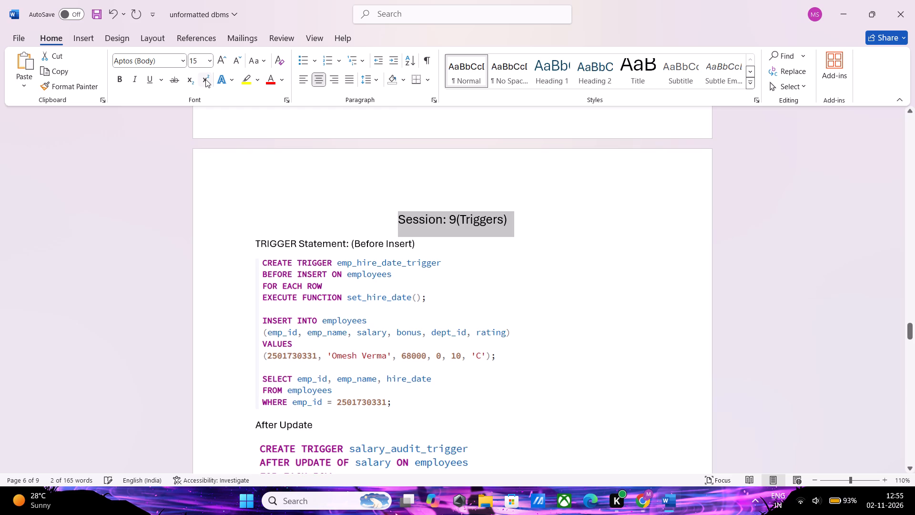
key("ctrl+b")
left_click(184, 65)
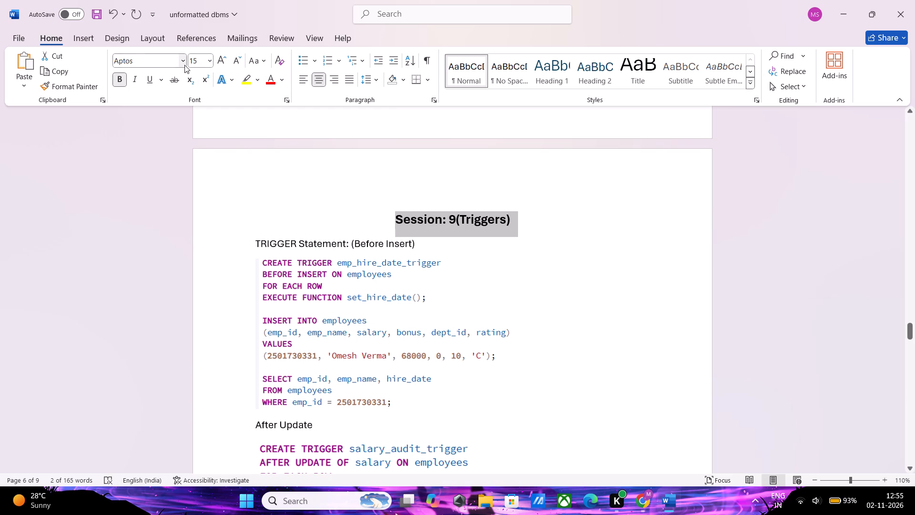
left_click(176, 146)
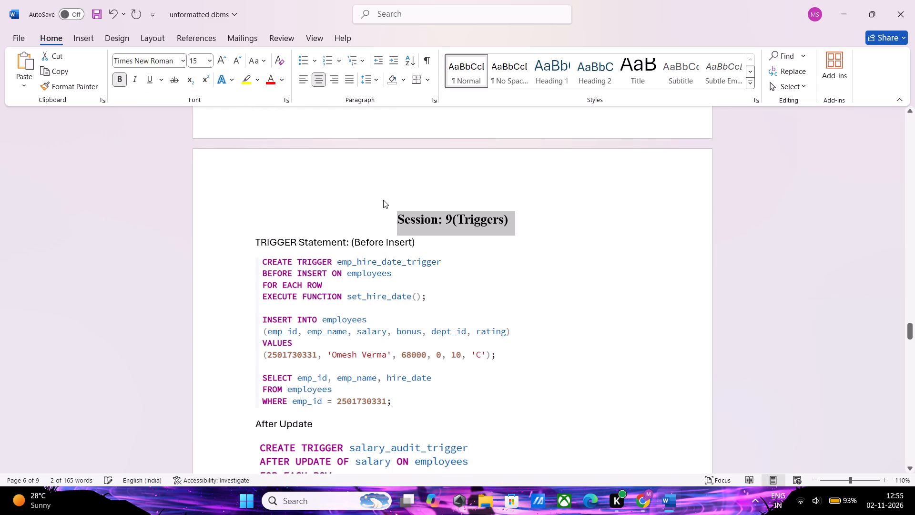
Set the "TRIGGER Statement: (Before Insert)" subheading in Times New Roman.
left_click(315, 232)
left_click_drag(420, 243, 255, 242)
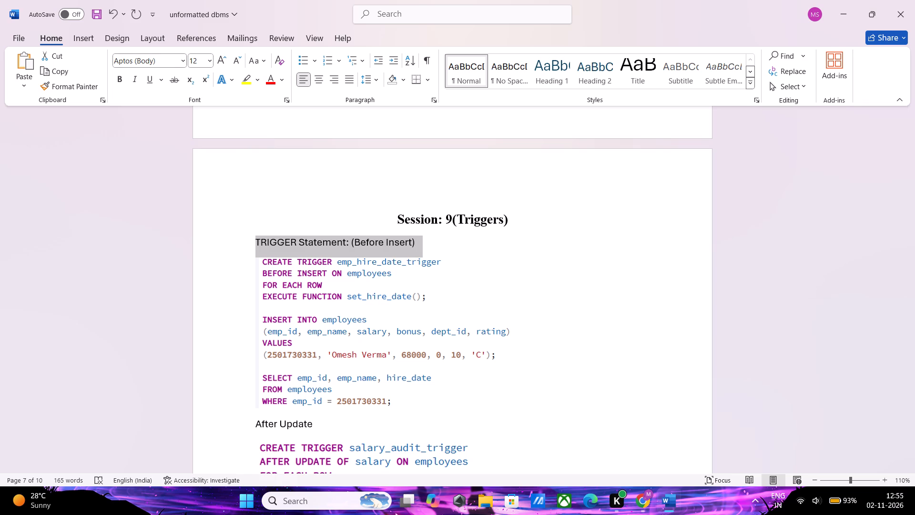
left_click(184, 62)
left_click(164, 143)
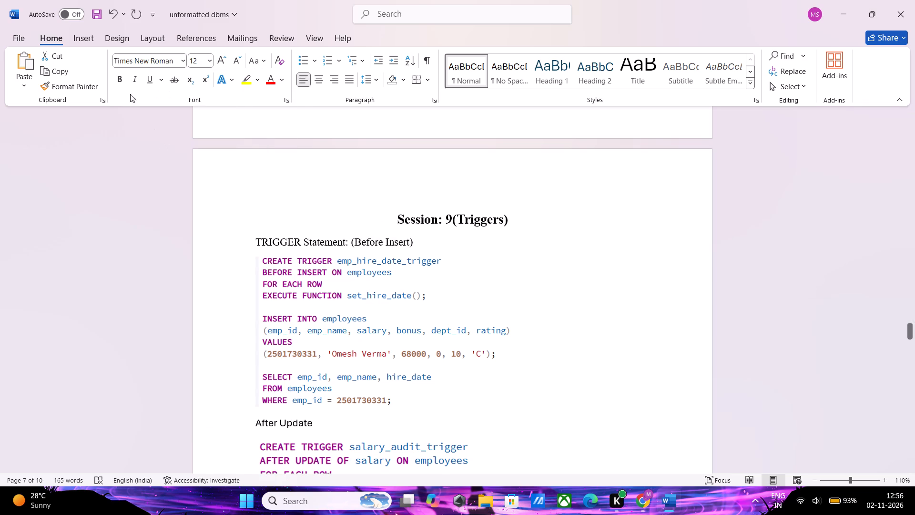
left_click(268, 215)
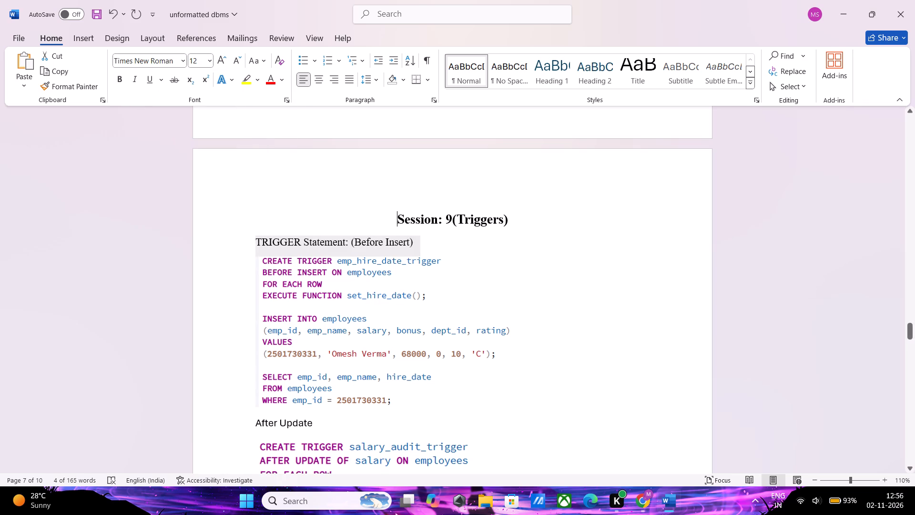
Set the "After Update" subheading in Times New Roman.
scroll(343, 330, "down", 1)
left_click_drag(314, 319, 253, 319)
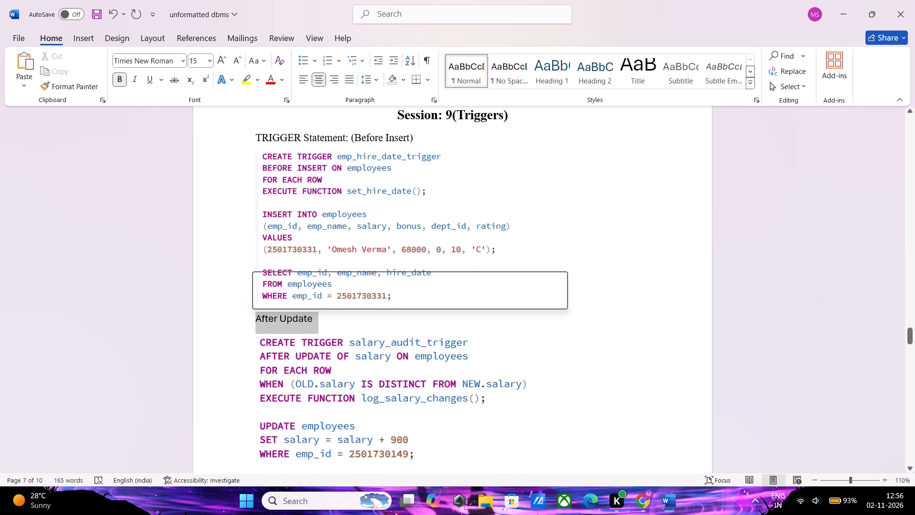
left_click(183, 58)
left_click(173, 149)
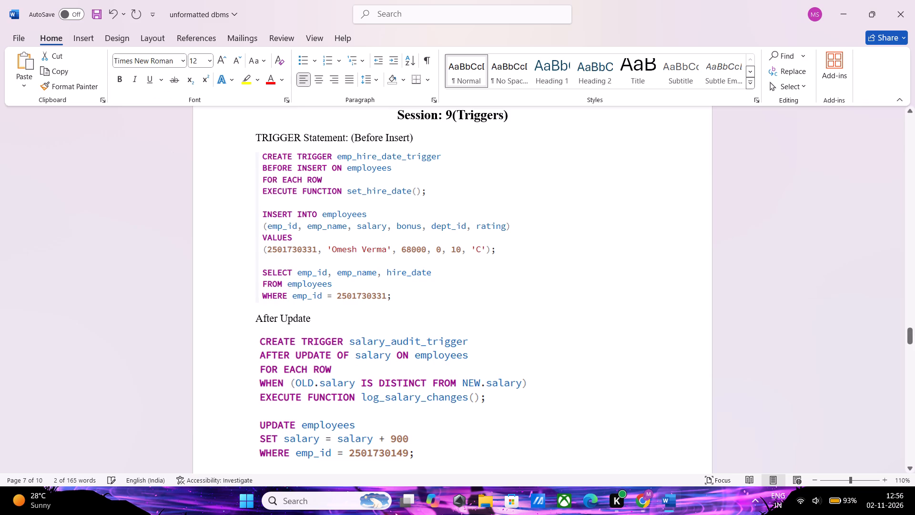
Shrink the salary_audit_trigger code image belonging to "Before Delete:" so it fits on the same page as that subheading.
scroll(321, 299, "down", 2)
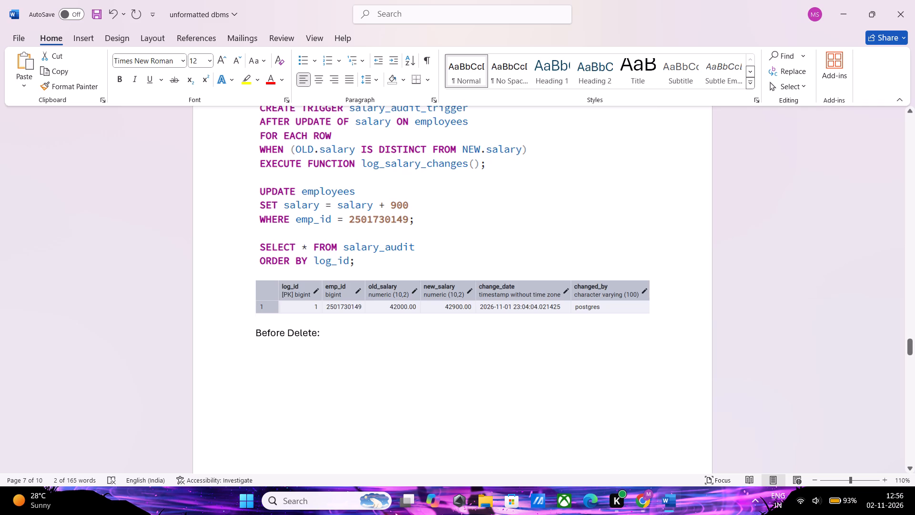
scroll(326, 345, "down", 3)
scroll(326, 345, "up", 1)
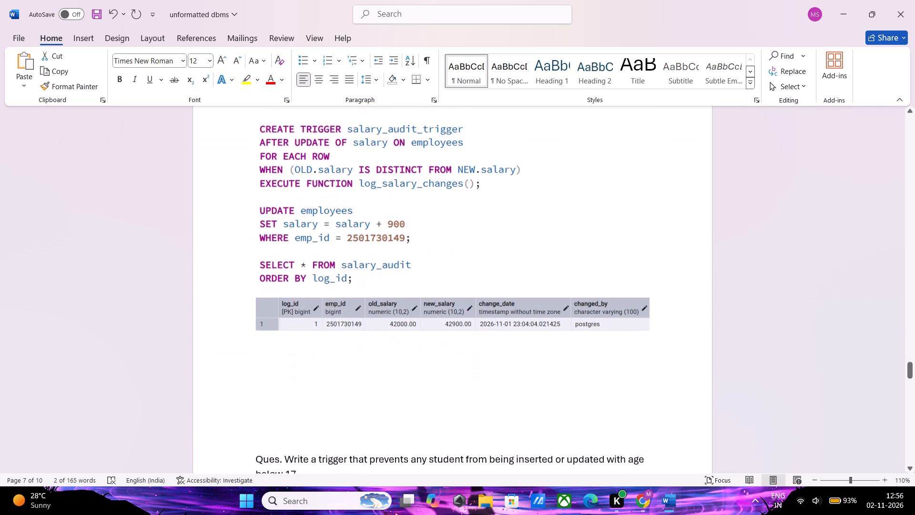
scroll(326, 345, "up", 2)
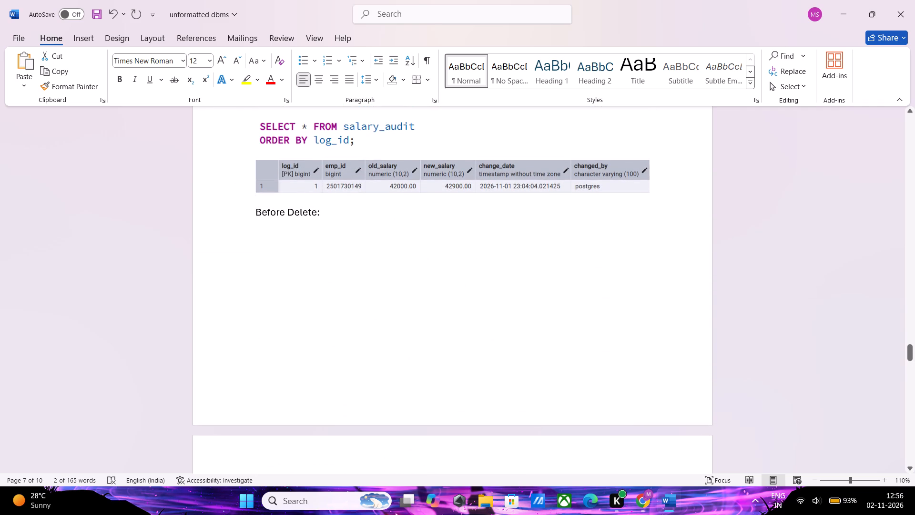
left_click(256, 212)
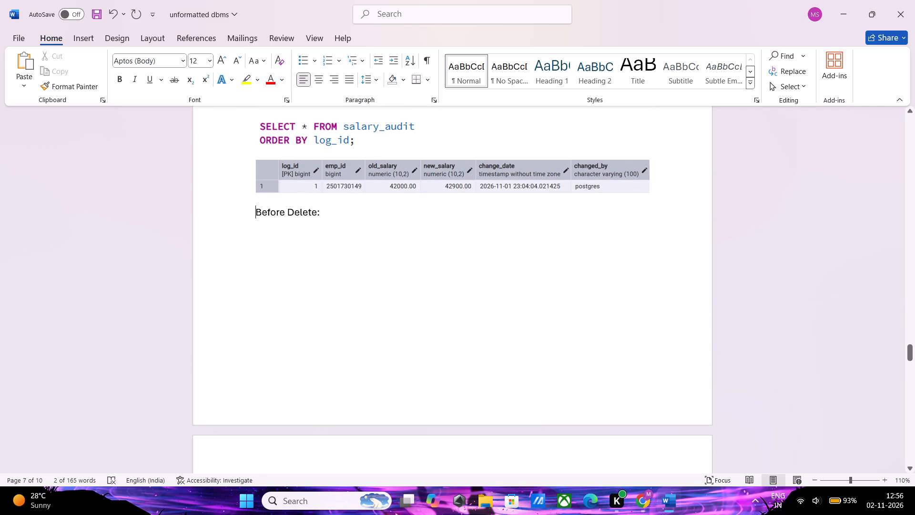
scroll(375, 283, "down", 2)
left_click(375, 283)
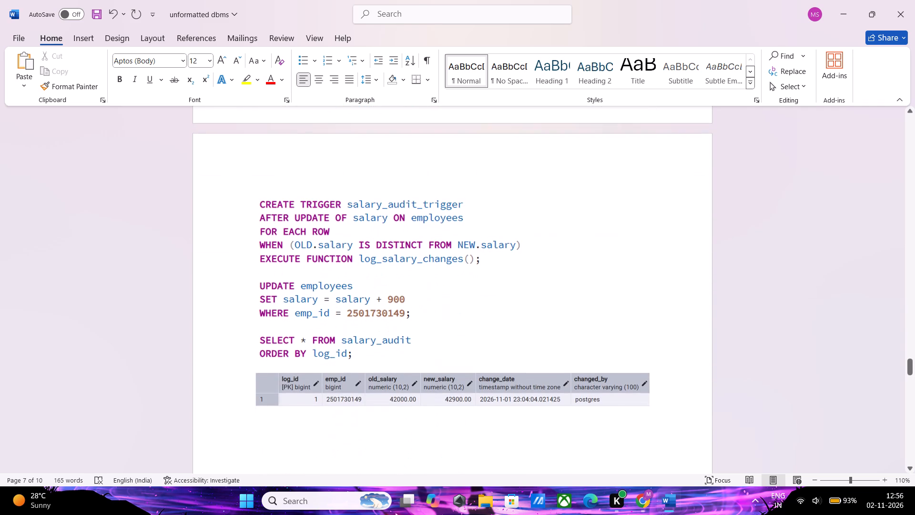
left_click_drag(545, 362, 510, 331)
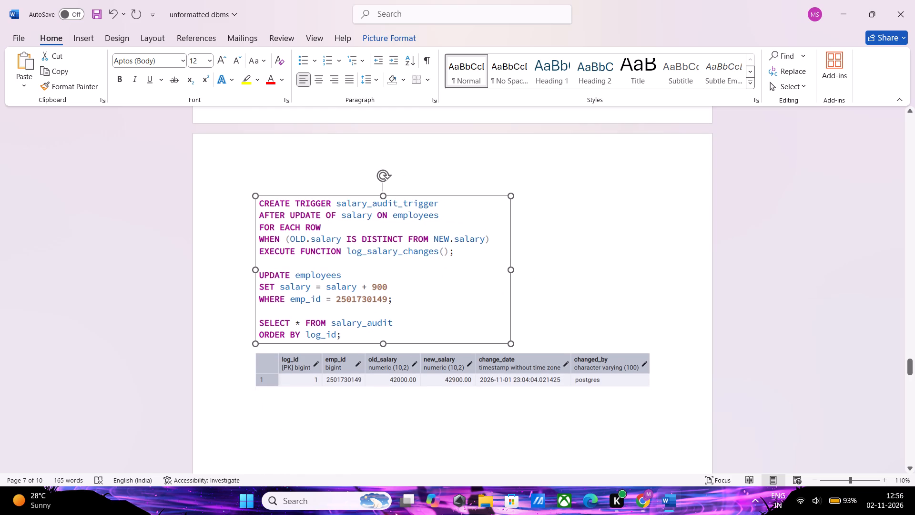
left_click_drag(509, 340, 466, 286)
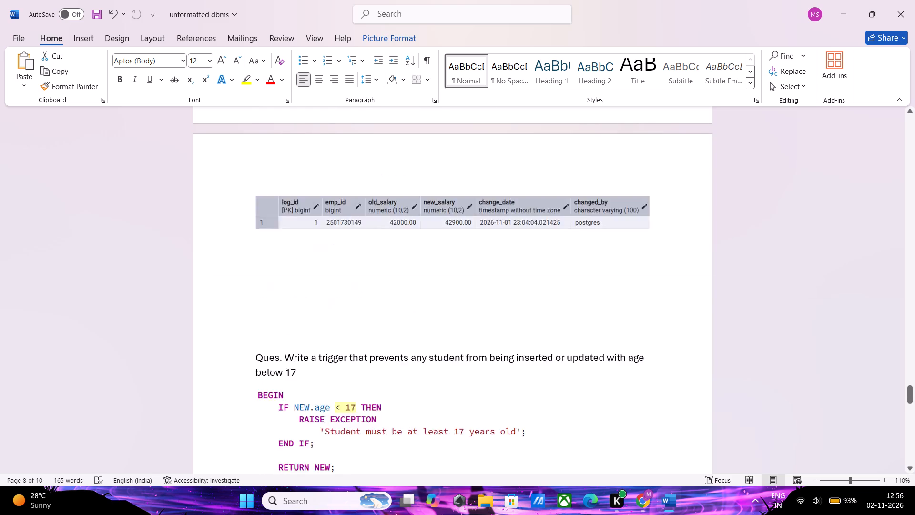
scroll(439, 233, "up", 1)
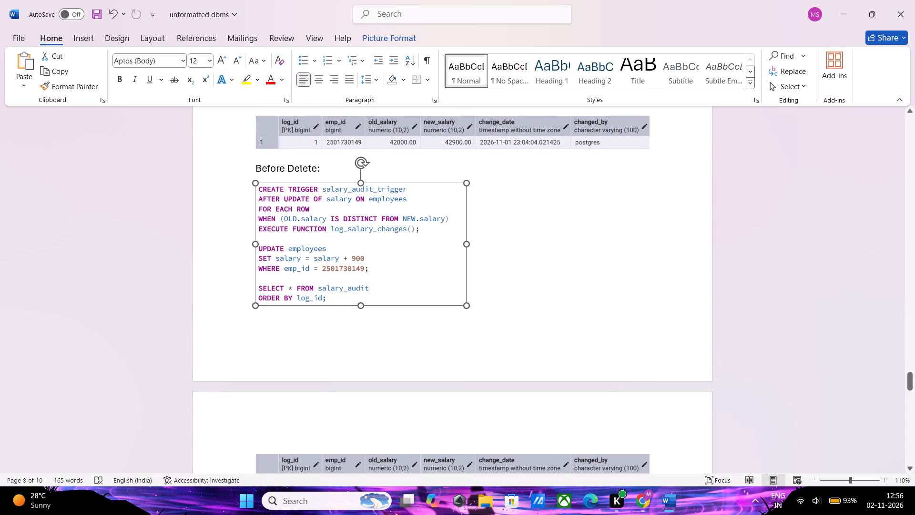
left_click_drag(466, 306, 493, 319)
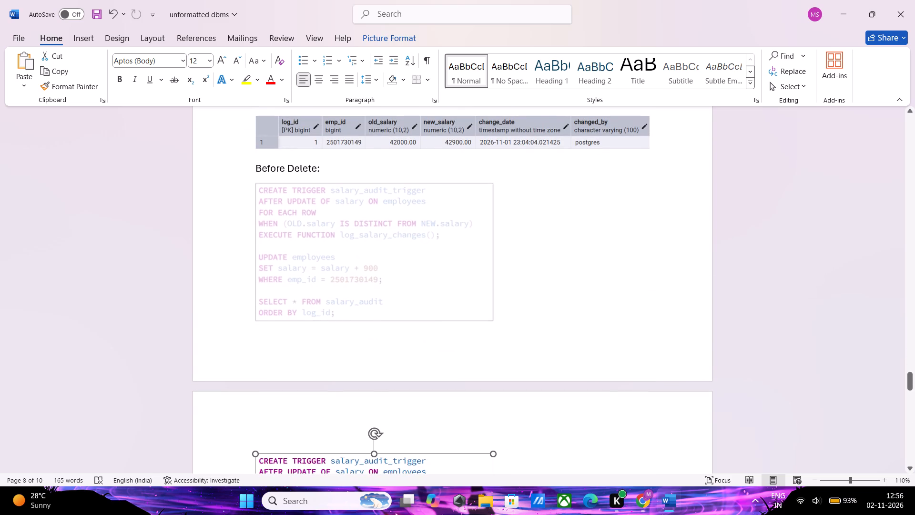
left_click_drag(493, 319, 486, 318)
left_click(539, 309)
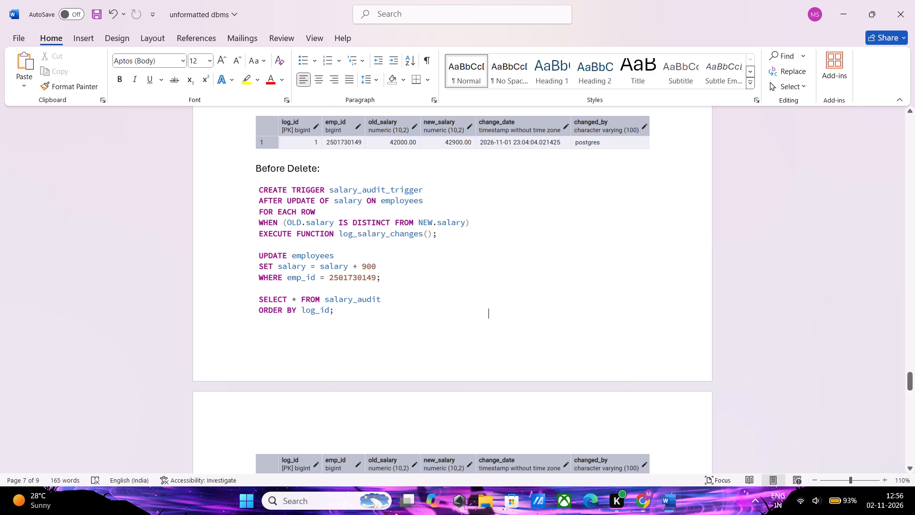
Apply Times New Roman to the "Before Delete:" subheading.
left_click_drag(325, 168, 260, 166)
left_click(260, 166)
left_click(184, 68)
left_click(183, 64)
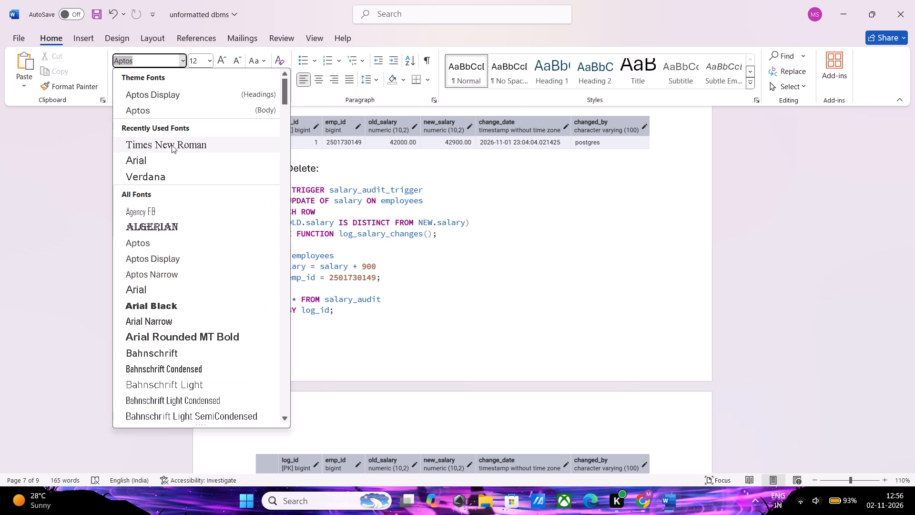
left_click(173, 144)
Reduce the gap between the salary audit output table and the student age trigger question to one empty line.
scroll(494, 317, "down", 2)
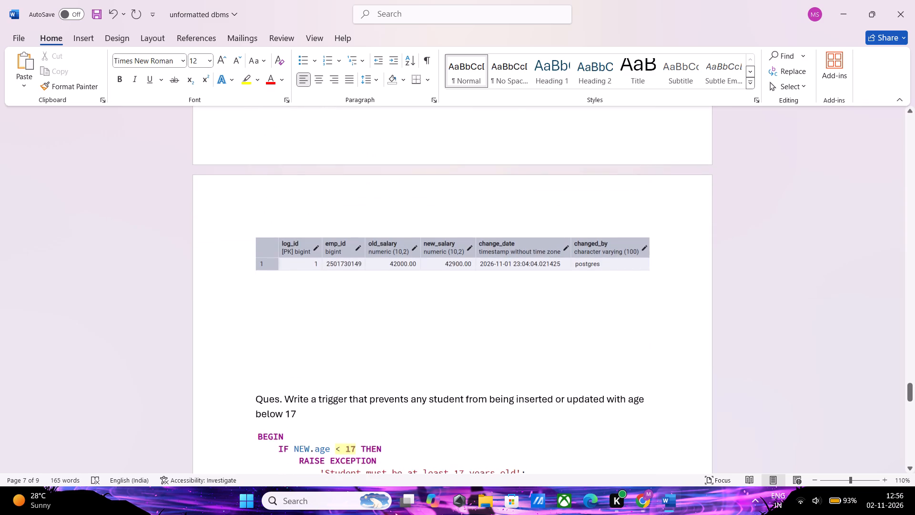
scroll(494, 317, "down", 1)
left_click(255, 275)
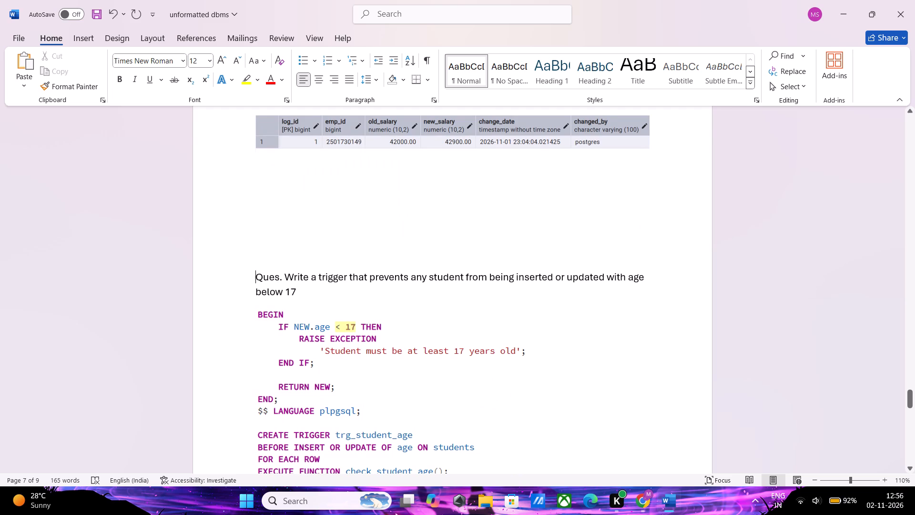
key("BackSpace")
key("BackSpace")
key("BackSpace")
key("BackSpace")
key("BackSpace")
key("Return")
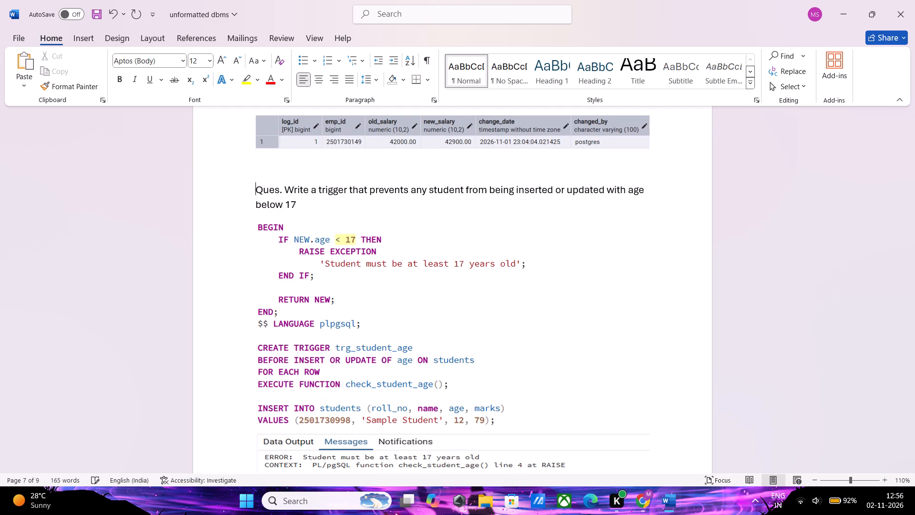
Add a full-width dashed separator line on the empty line above the student age trigger question.
left_click(258, 169)
key("minus")
key("minus")
key("minus")
key("minus")
key("minus")
key("minus")
key("minus")
key("minus")
key("minus")
key("minus")
key("minus")
key("minus")
key("minus")
key("minus")
key("minus")
key("minus")
key("minus")
key("minus")
key("minus")
key("minus")
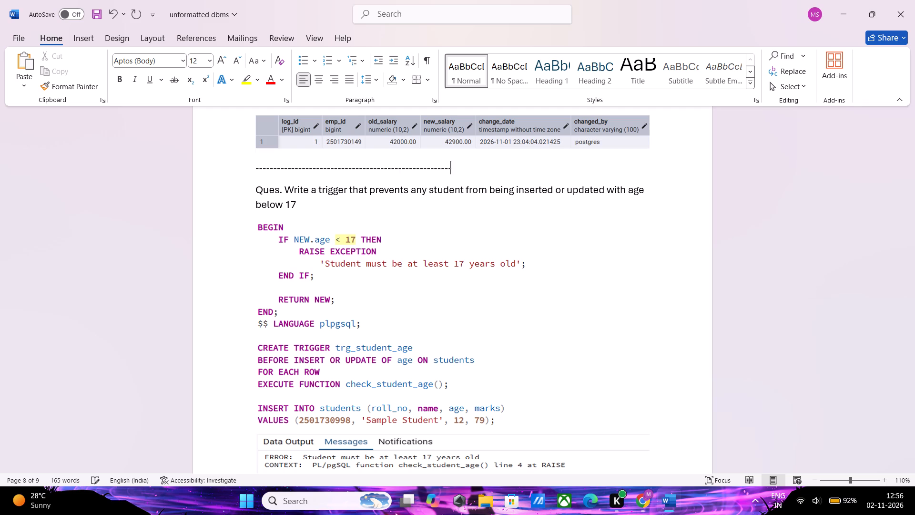
type("-------------------------------")
type("---")
key("BackSpace")
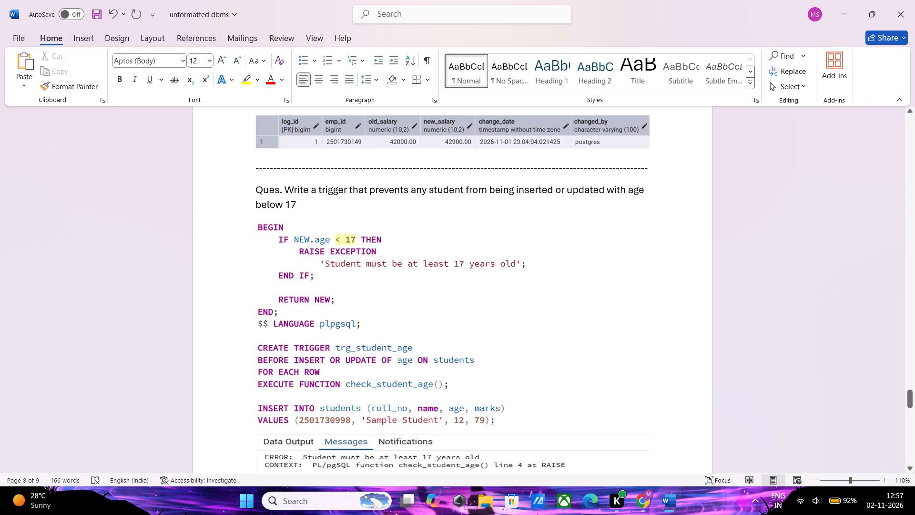
Make the "Ques" label of the student age trigger question bold and dark blue.
left_click_drag(281, 192, 250, 191)
left_click_drag(250, 191, 251, 191)
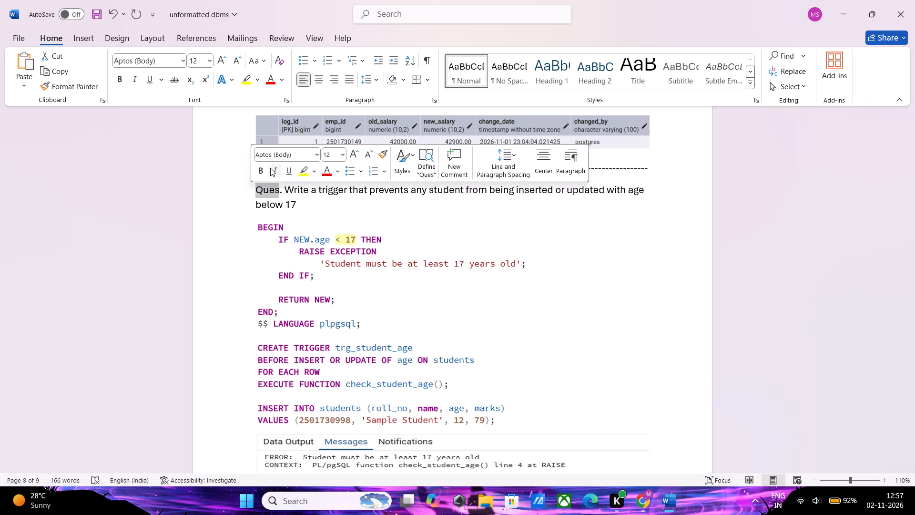
key("ctrl+b")
left_click(280, 77)
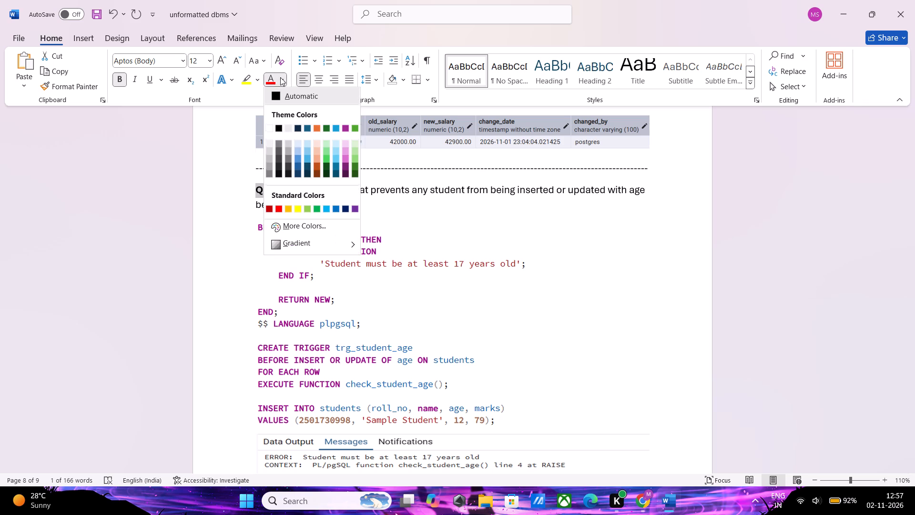
left_click(346, 208)
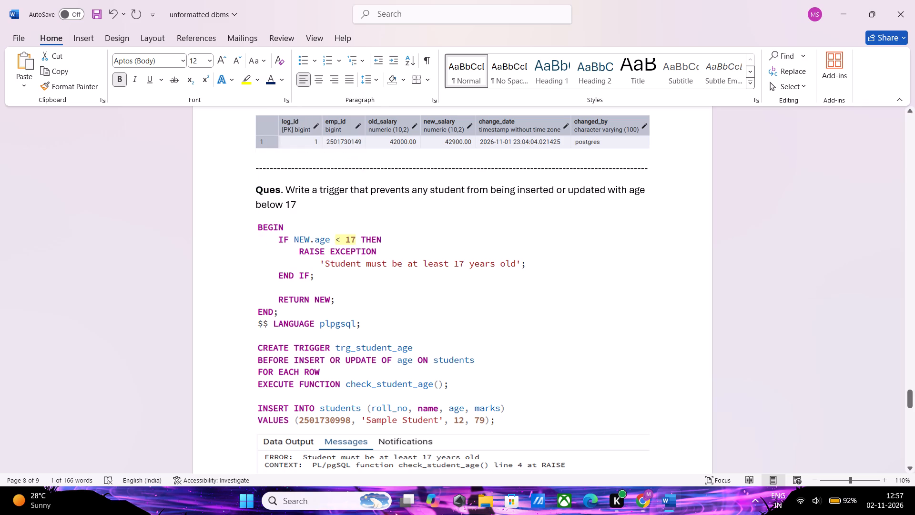
Colour the student age trigger question's text red, leaving out its "Ques" label.
left_click_drag(299, 202, 288, 188)
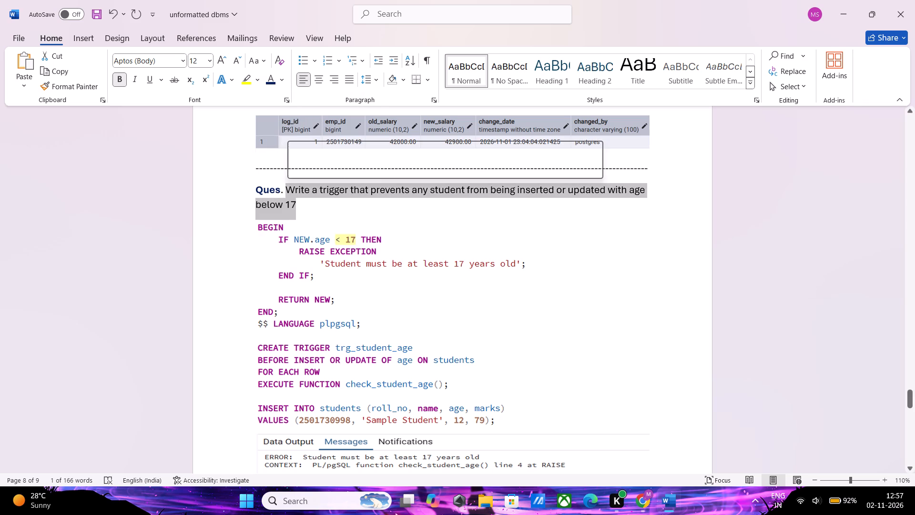
left_click(281, 81)
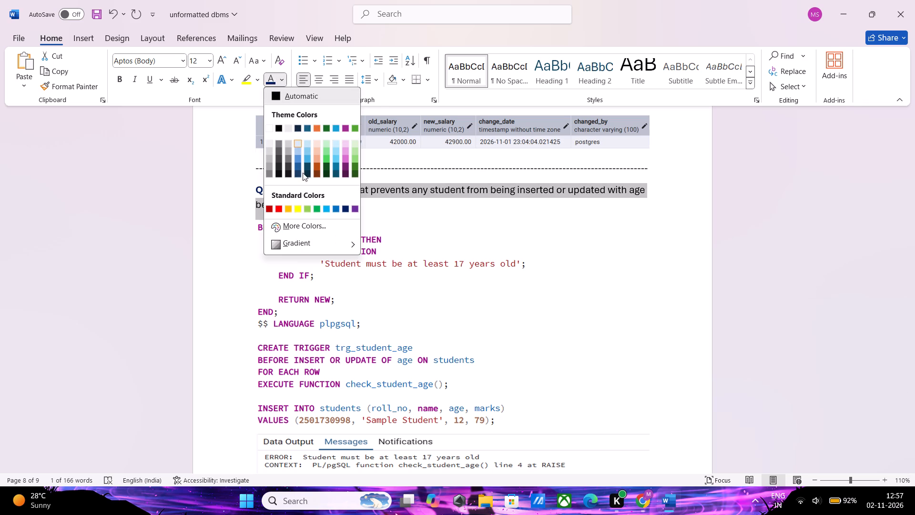
left_click(277, 210)
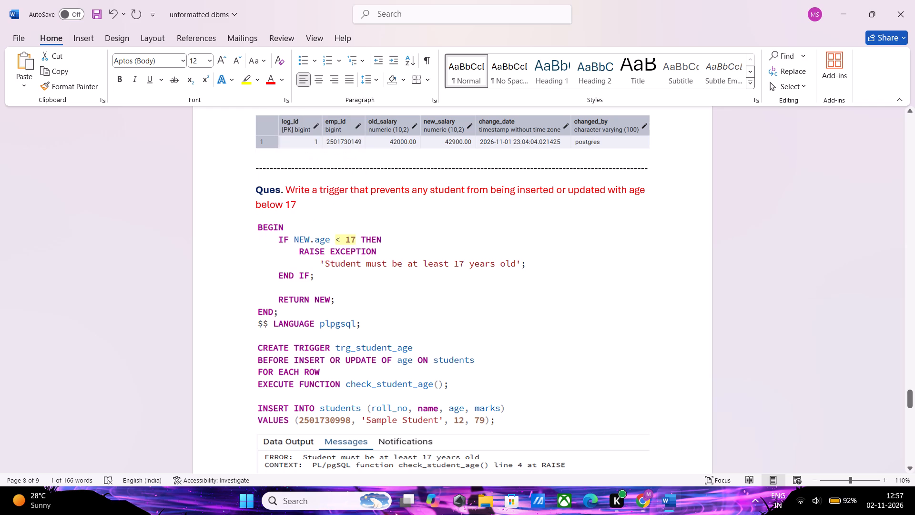
Apply Times New Roman to the whole student age trigger question, including its "Ques" label.
left_click(298, 210)
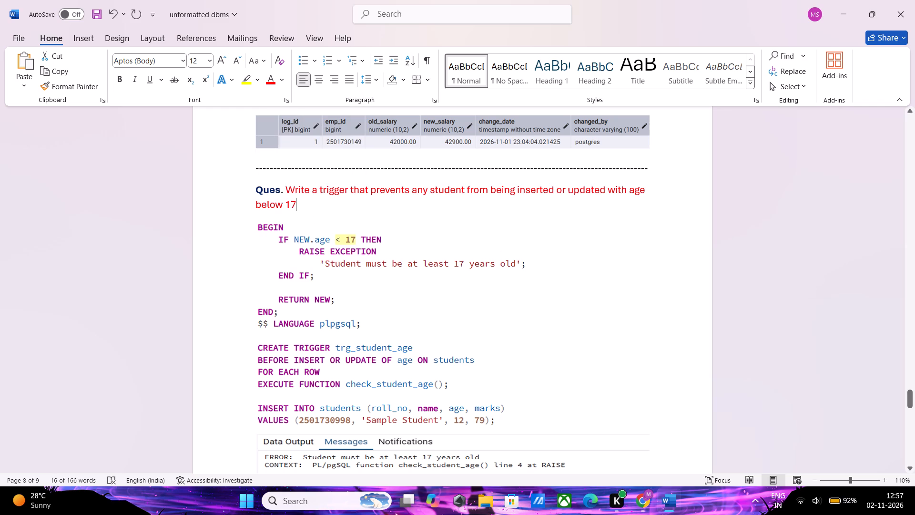
left_click_drag(298, 210, 244, 188)
left_click(183, 59)
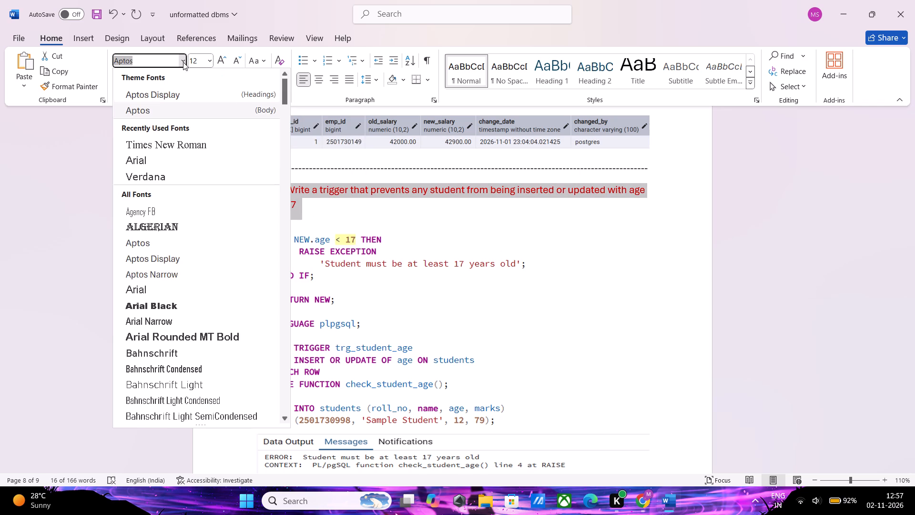
left_click(169, 143)
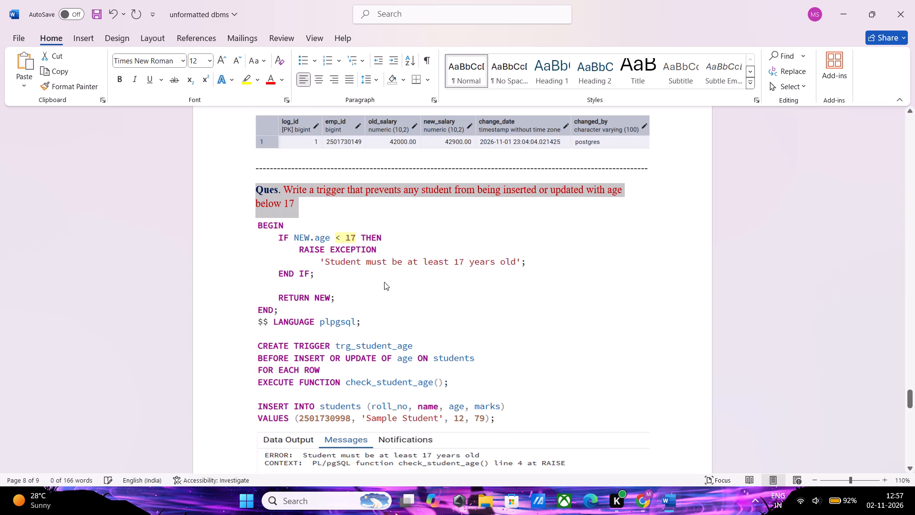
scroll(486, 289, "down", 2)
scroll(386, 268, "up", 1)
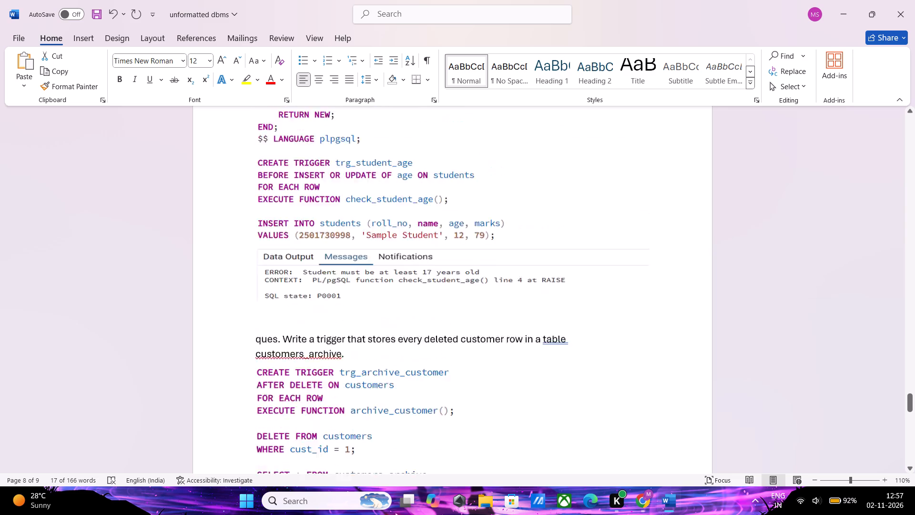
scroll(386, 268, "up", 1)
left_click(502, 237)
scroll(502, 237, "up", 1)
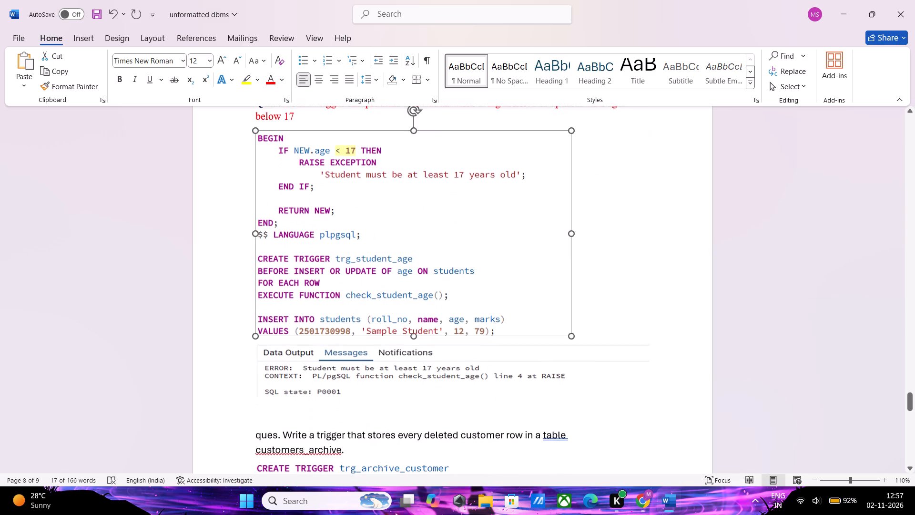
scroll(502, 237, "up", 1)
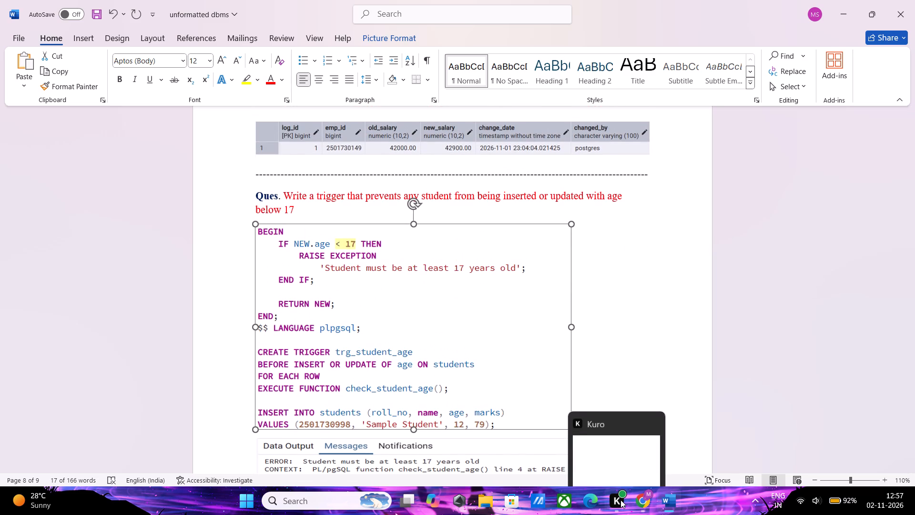
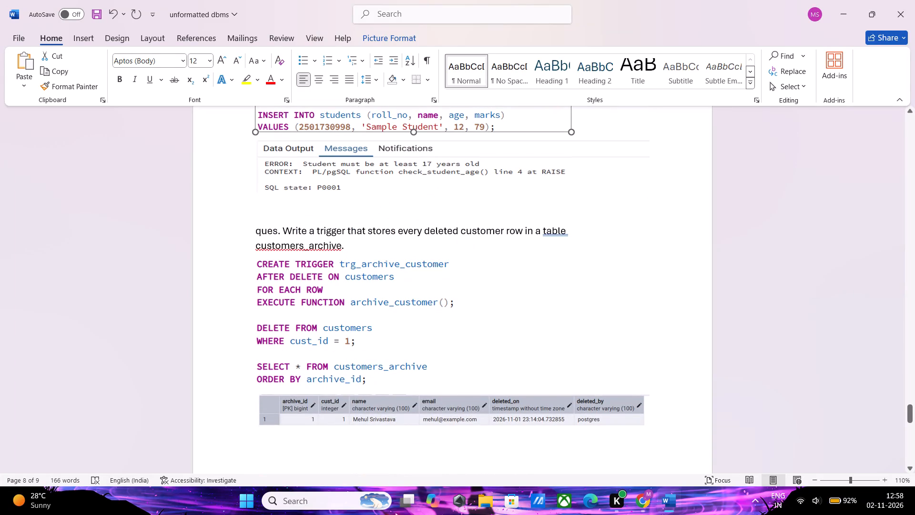
Capitalise the "ques" label of the deleted customer trigger question so it reads "Ques".
left_click(263, 229)
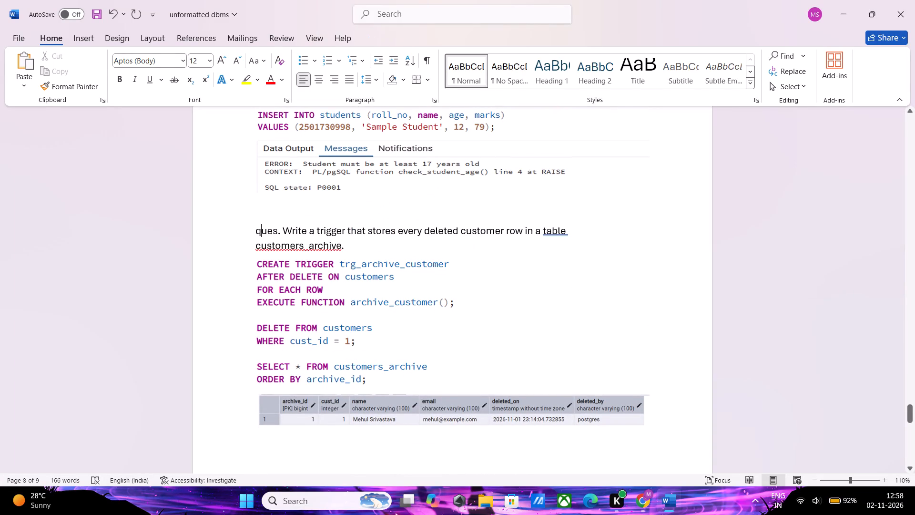
key("shift+BackSpace")
key("shift+q")
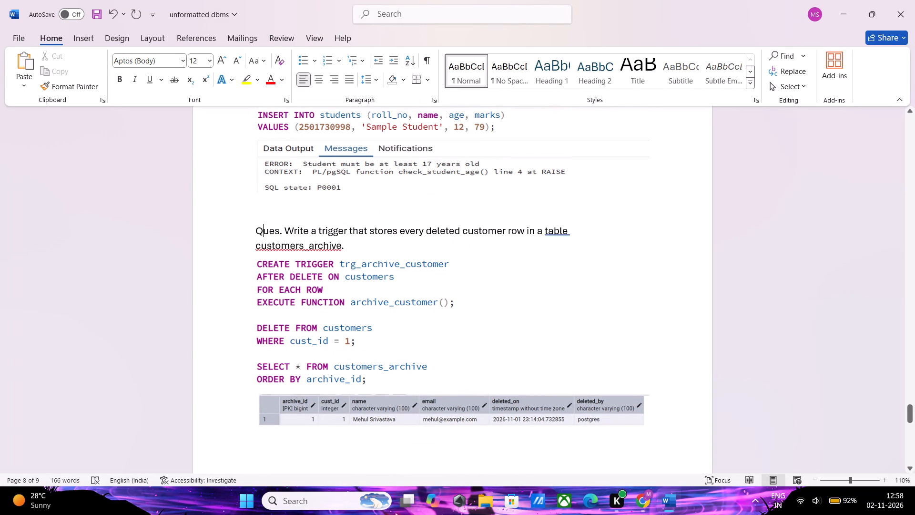
Add a full-width dashed separator on a new line below the student age error screenshot.
left_click(654, 194)
key("Return")
type("--")
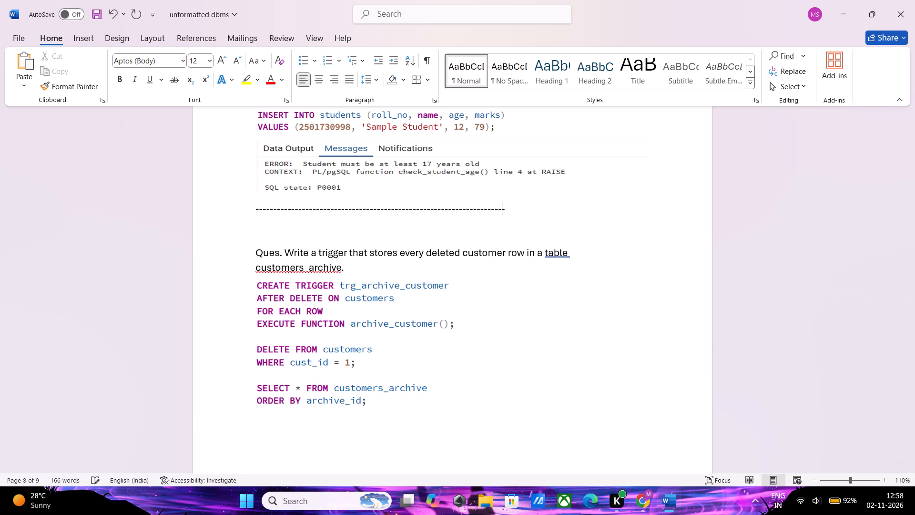
type("-------------")
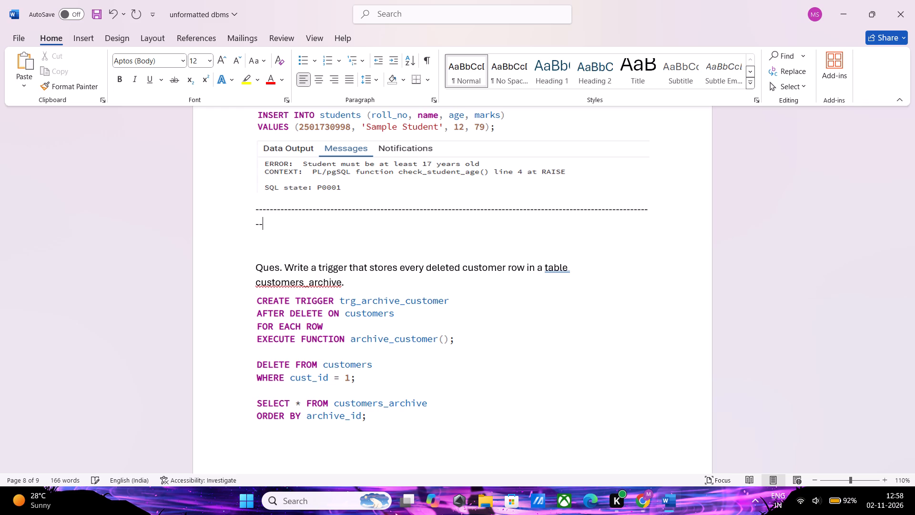
key("BackSpace")
key("BackSpace")
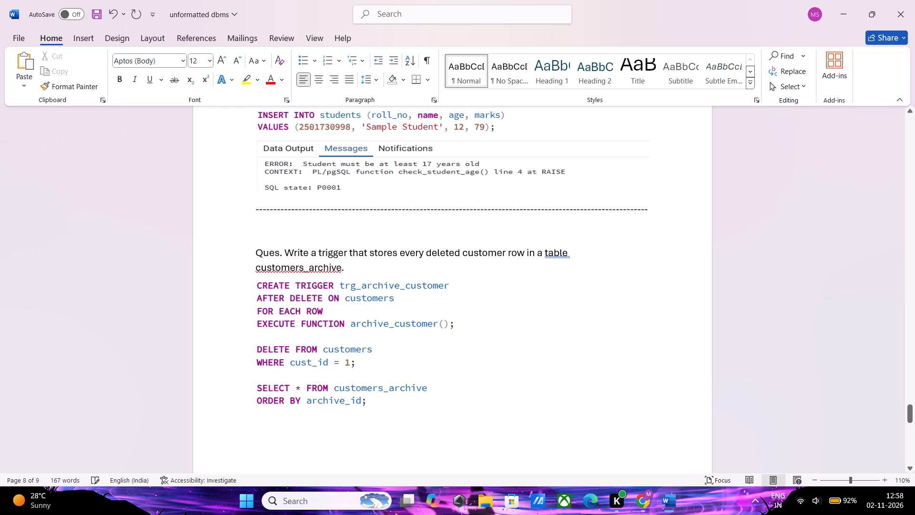
Remove the empty line between the dashed separator and the deleted customer trigger question.
left_click(258, 249)
key("BackSpace")
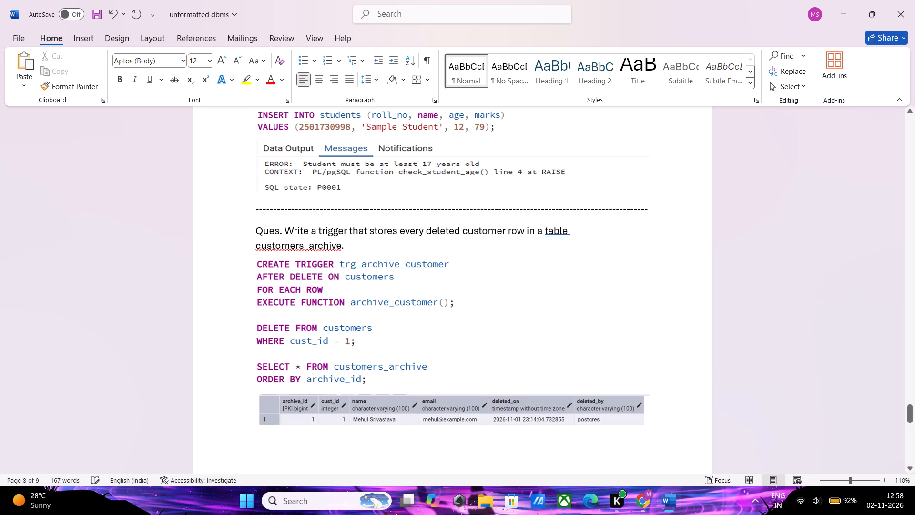
Make the "Ques" label of the deleted customer trigger question bold.
left_click_drag(281, 231, 246, 234)
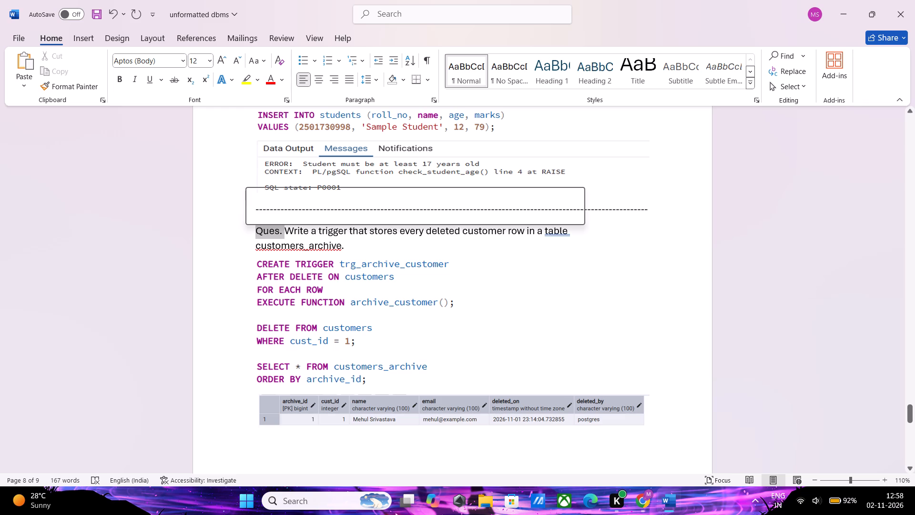
key("ctrl+b")
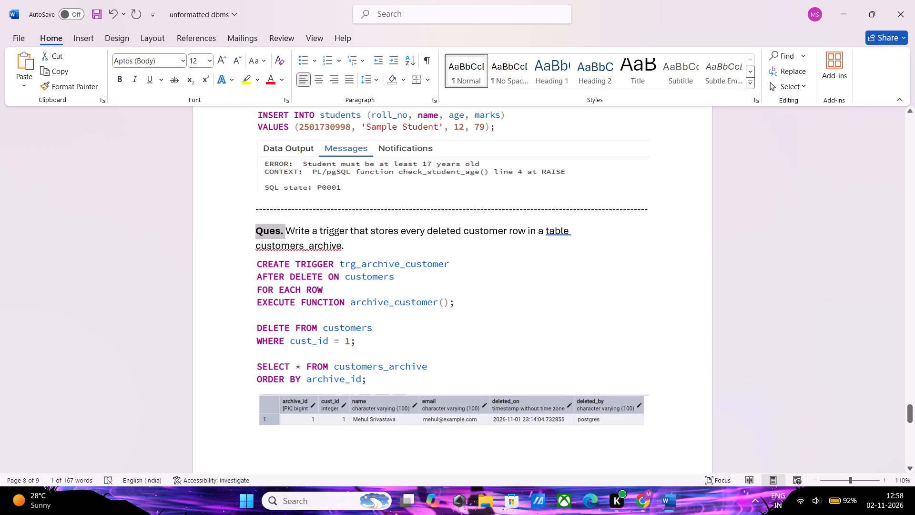
Colour the deleted customer trigger question's text red, leaving out its "Ques" label.
left_click_drag(348, 247, 295, 229)
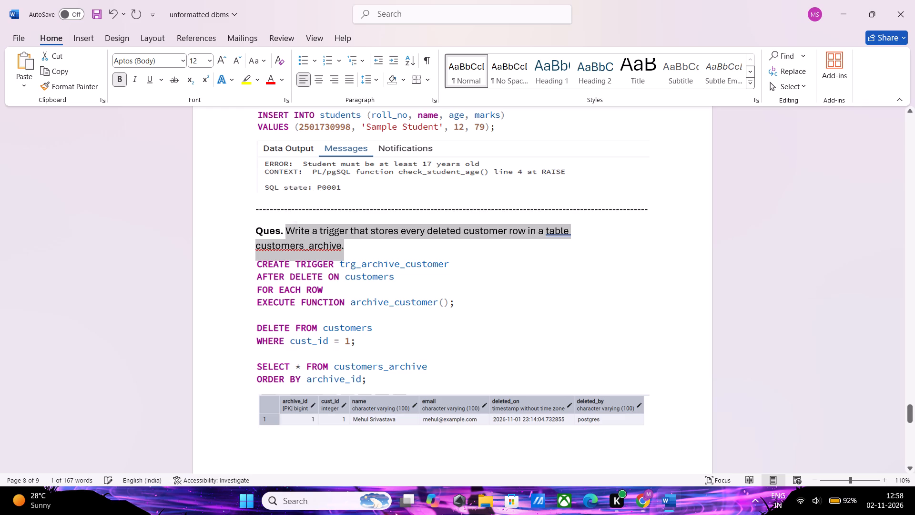
left_click(268, 84)
Colour the "Ques" label of the deleted customer trigger question dark blue.
left_click_drag(284, 230, 250, 234)
left_click(282, 81)
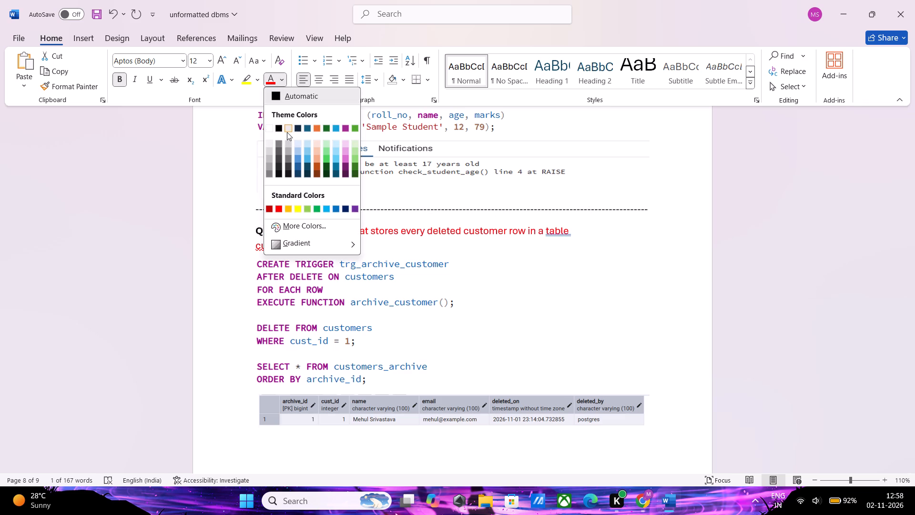
left_click(345, 210)
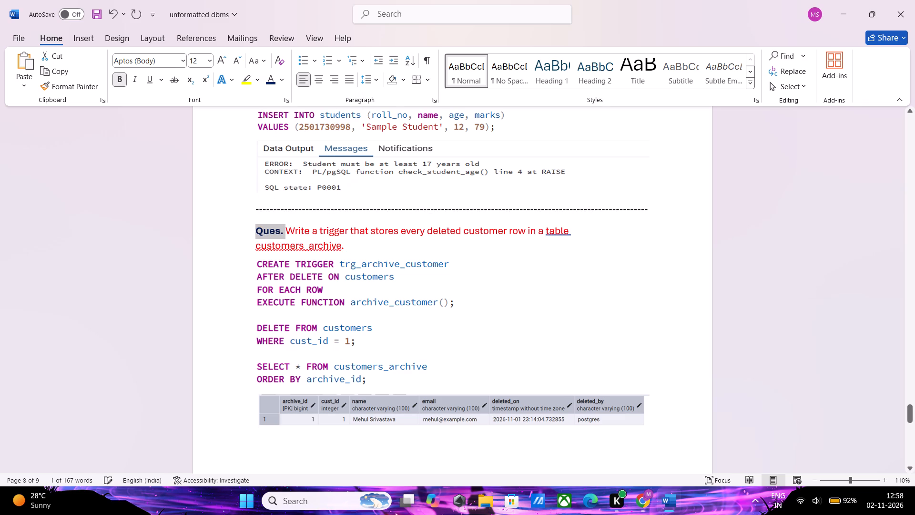
Apply Times New Roman to the deleted customer trigger question, including its "Ques" label and the dashed separator above it.
left_click_drag(348, 247, 260, 224)
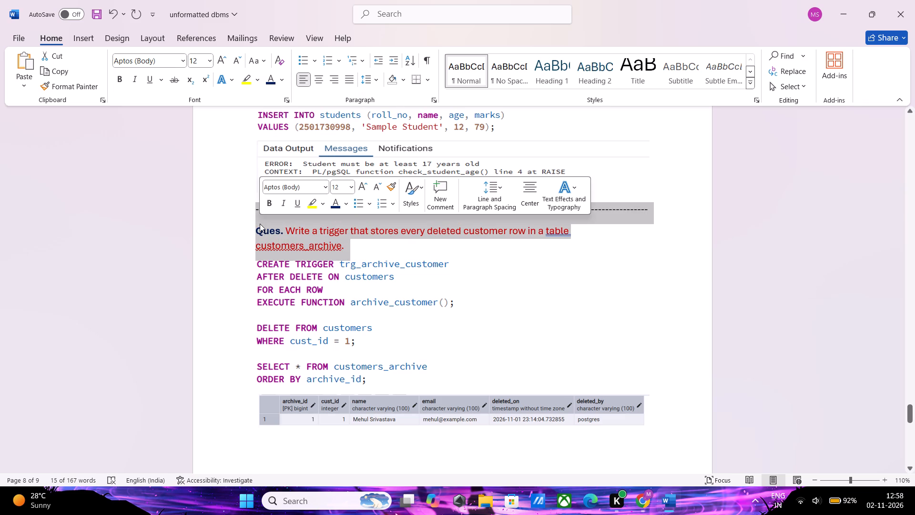
left_click(183, 58)
left_click(160, 143)
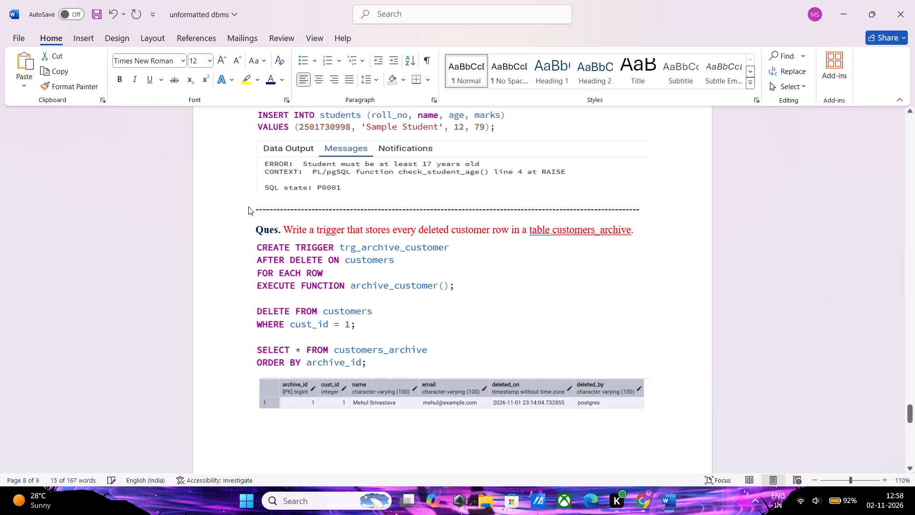
Remove the empty lines above the price change trigger question at the top of the last page.
left_click(495, 272)
scroll(495, 272, "down", 1)
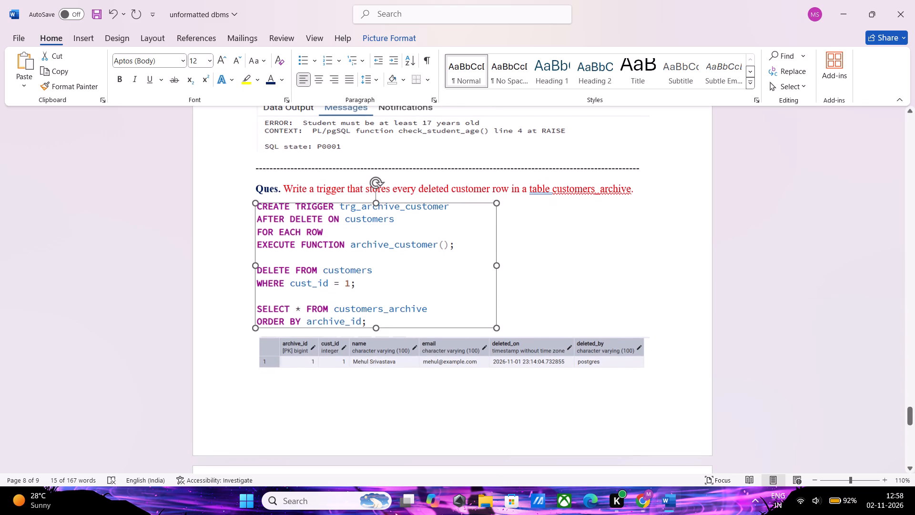
left_click(587, 394)
scroll(587, 394, "down", 1)
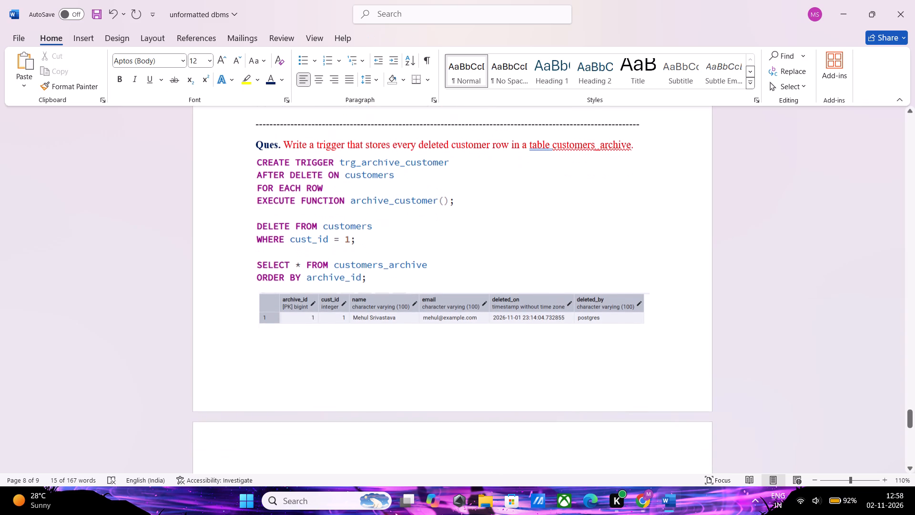
scroll(587, 394, "down", 1)
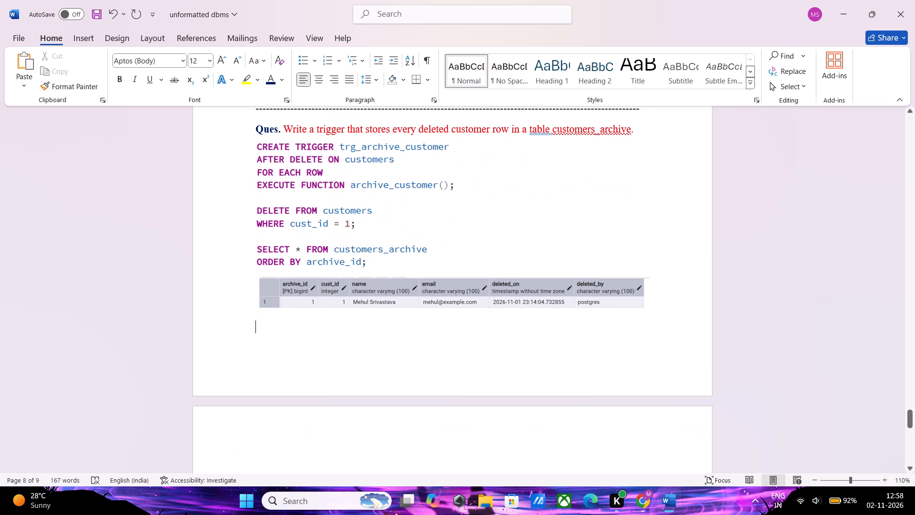
scroll(587, 394, "down", 1)
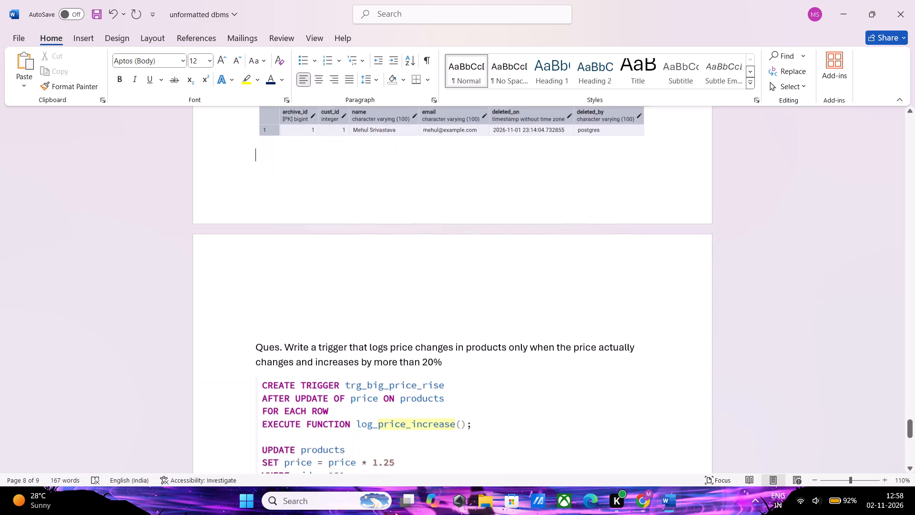
scroll(587, 394, "down", 1)
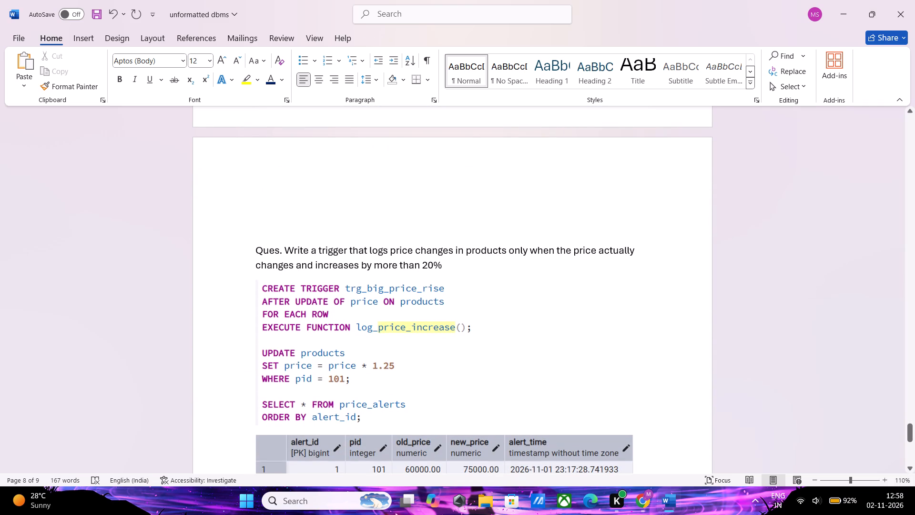
left_click(258, 247)
key("BackSpace")
key("BackSpace")
key("BackSpace")
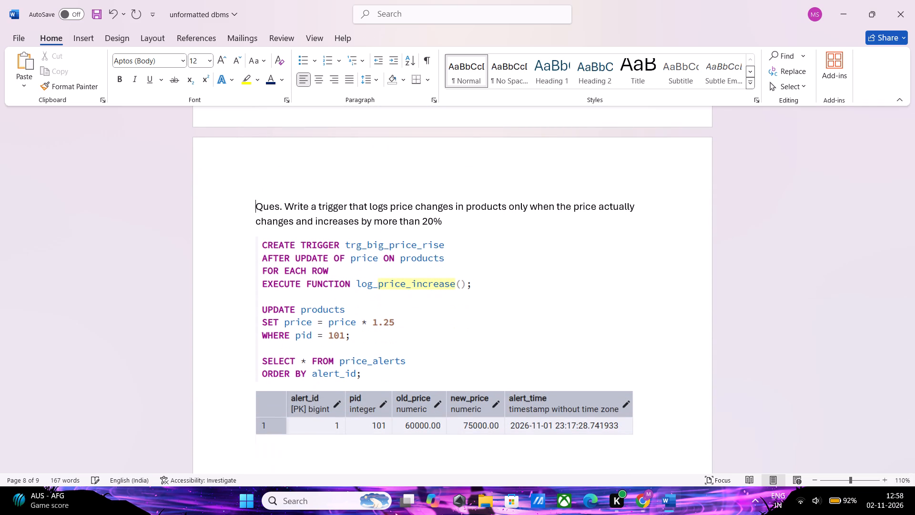
Make the "Ques" label of the price change trigger question bold and dark blue.
scroll(343, 227, "down", 1)
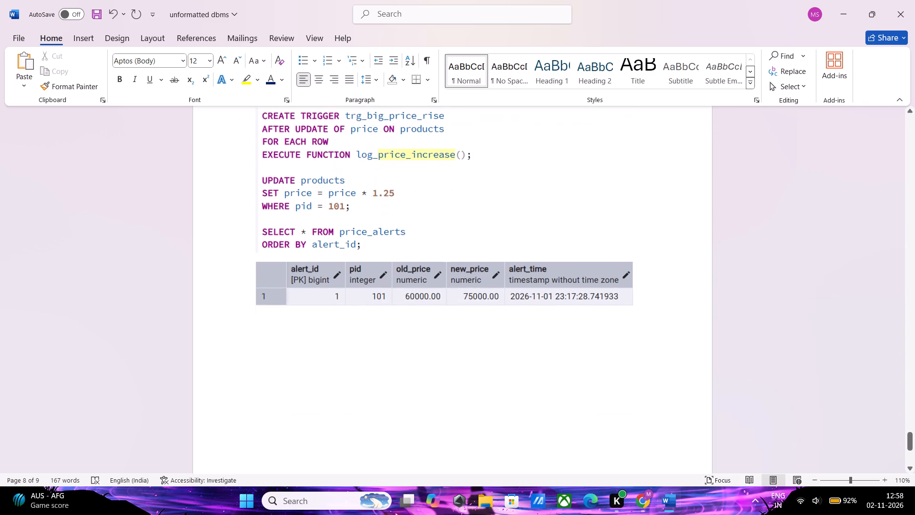
scroll(343, 227, "down", 1)
scroll(343, 227, "up", 2)
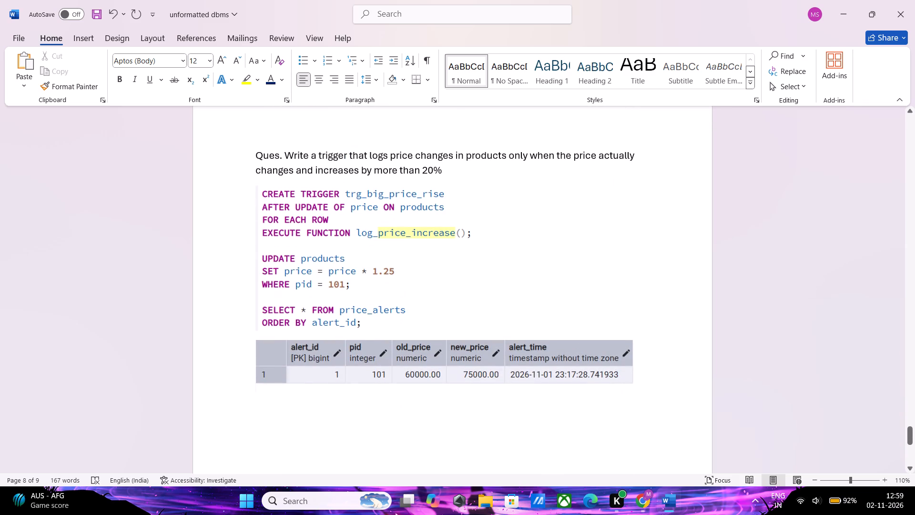
scroll(401, 286, "down", 3)
scroll(401, 286, "up", 2)
left_click(401, 286)
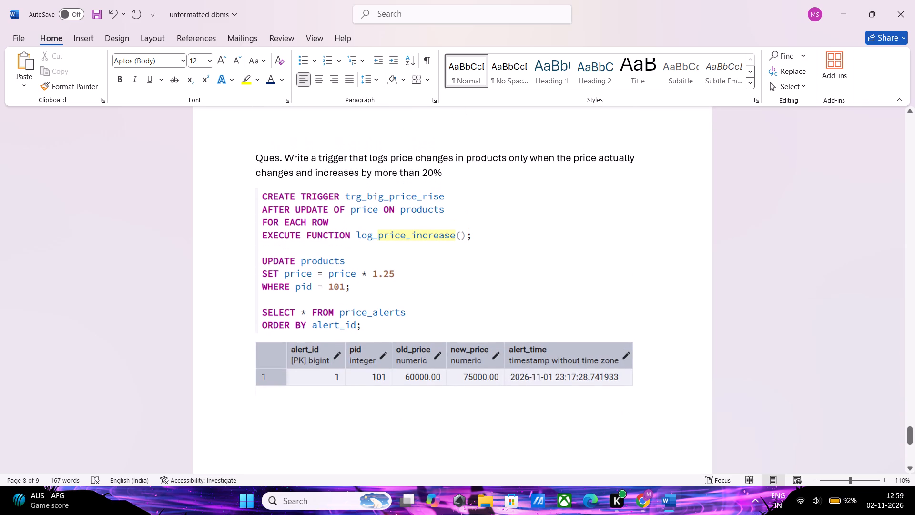
left_click(369, 193)
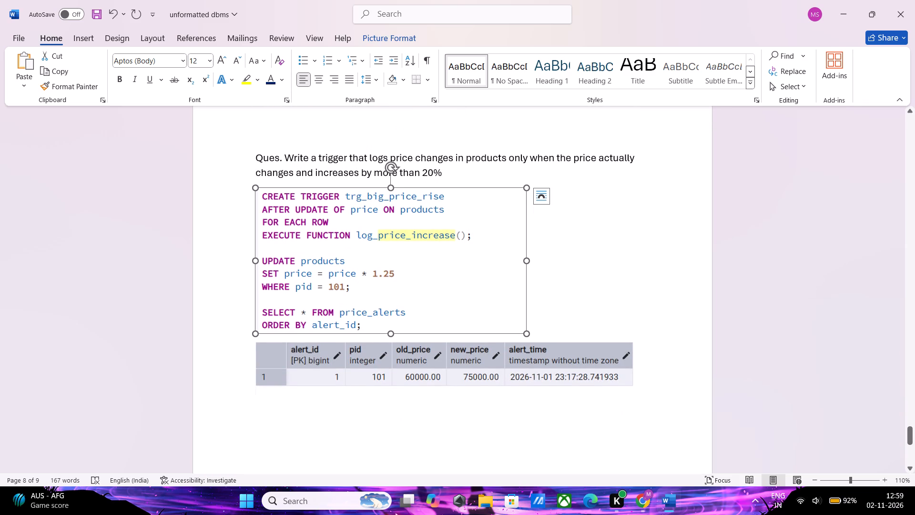
left_click_drag(283, 158, 253, 157)
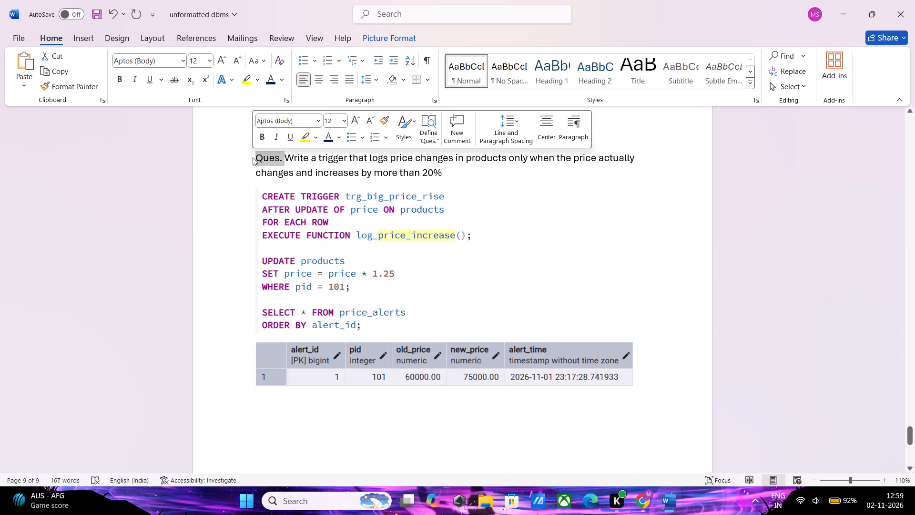
key("ctrl+b")
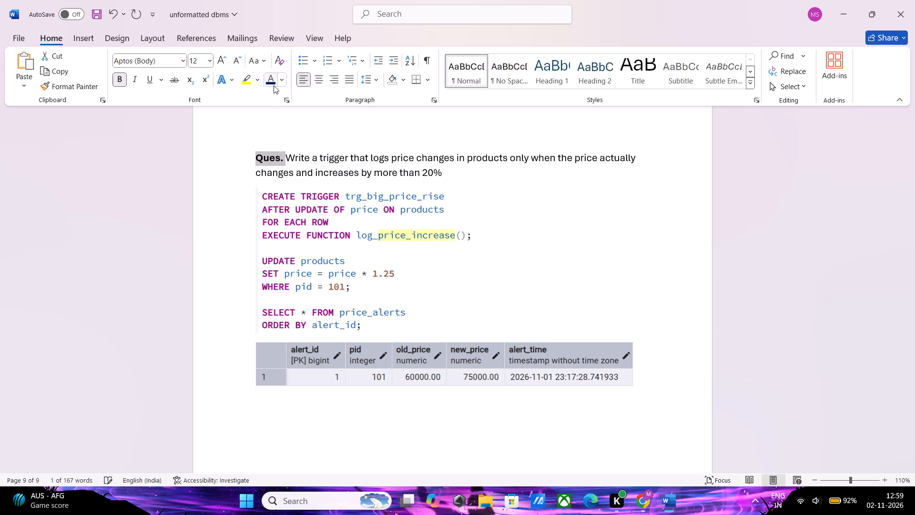
left_click(274, 85)
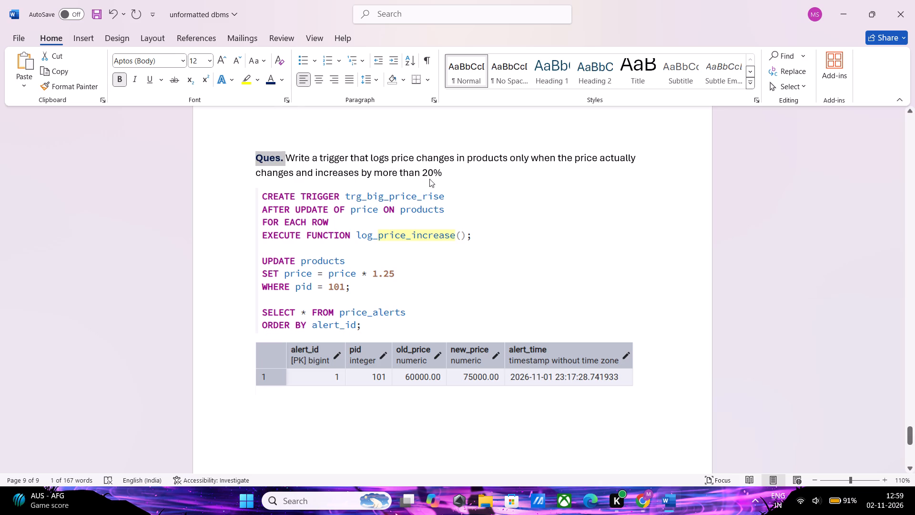
Select the price change trigger question's text, leaving out its "Ques" label.
left_click_drag(445, 173, 290, 161)
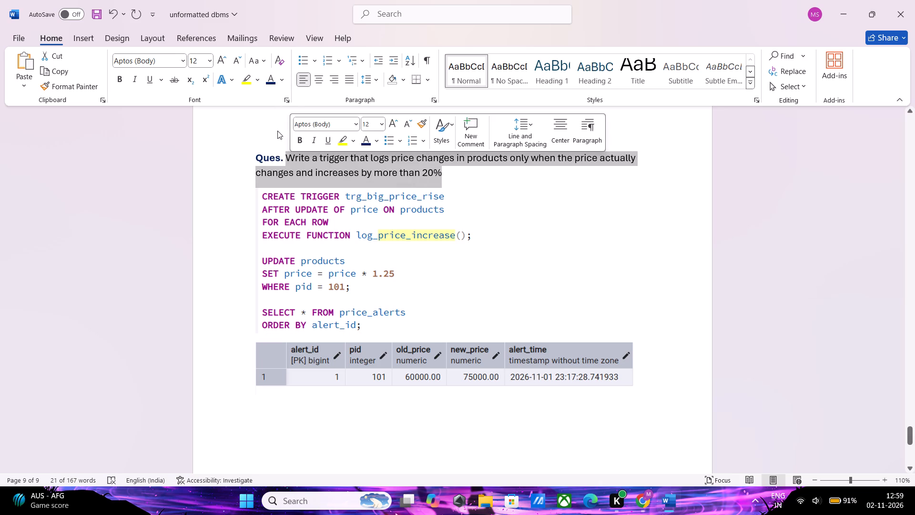
Colour the selected text of the price change trigger question red.
left_click(279, 85)
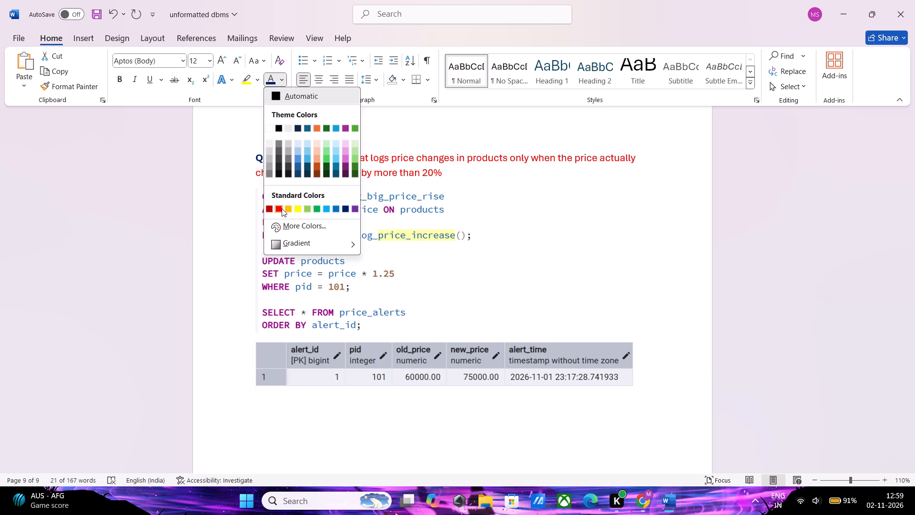
left_click(282, 208)
left_click(450, 174)
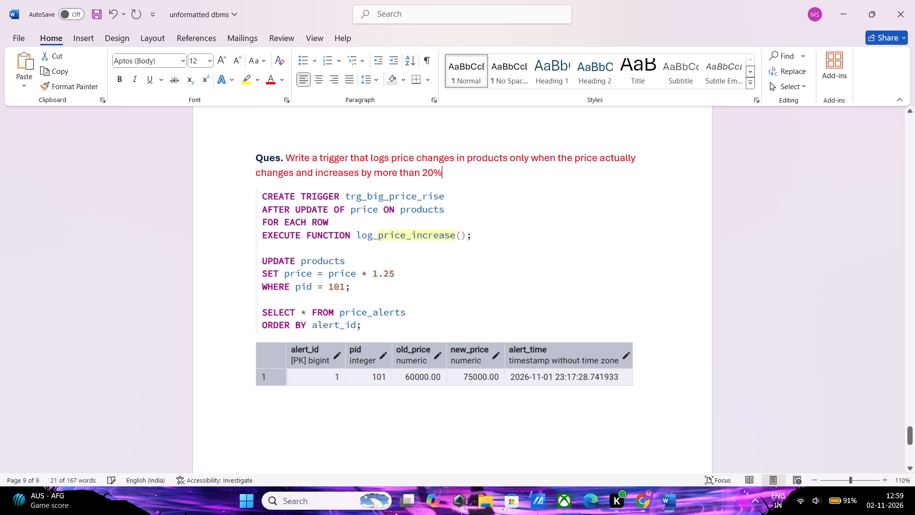
Apply Times New Roman to the whole price change trigger question, including its "Ques" label.
left_click_drag(446, 177, 239, 152)
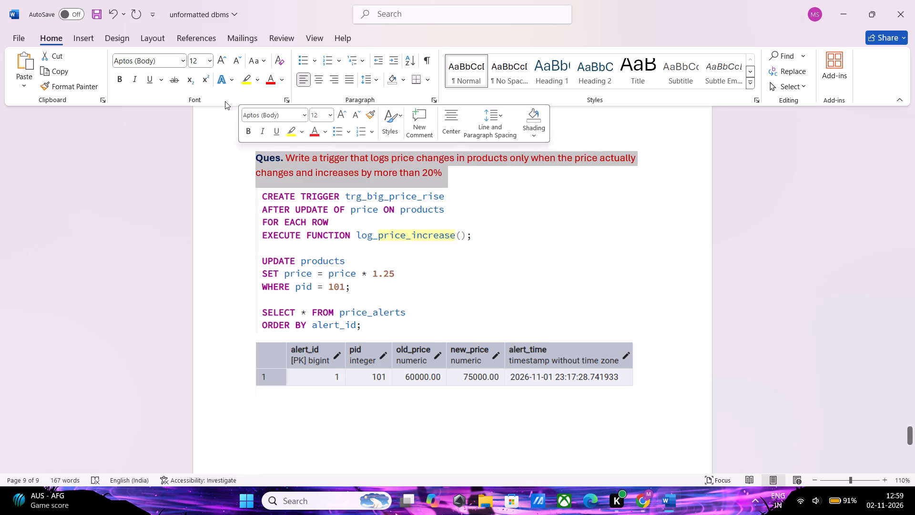
left_click(184, 59)
left_click(184, 142)
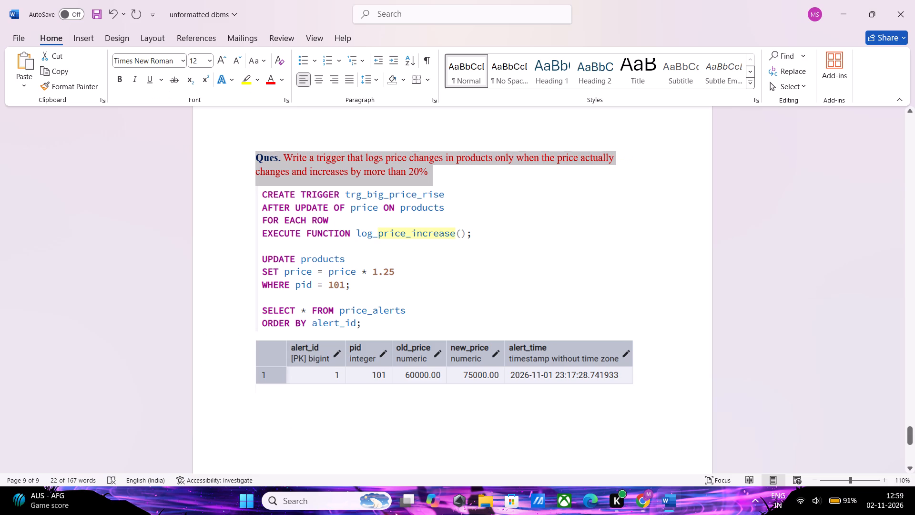
left_click(623, 236)
scroll(623, 236, "up", 1)
Search the computer for the WhatsApp app.
left_click(334, 499)
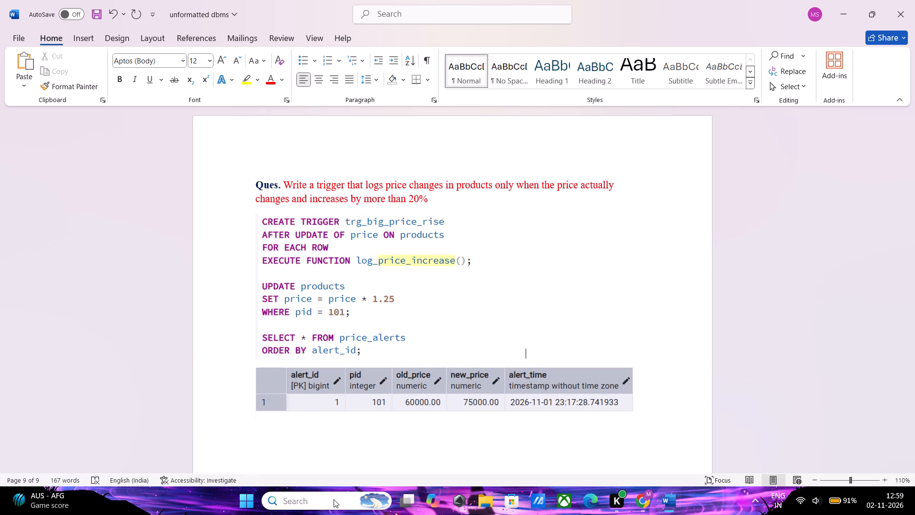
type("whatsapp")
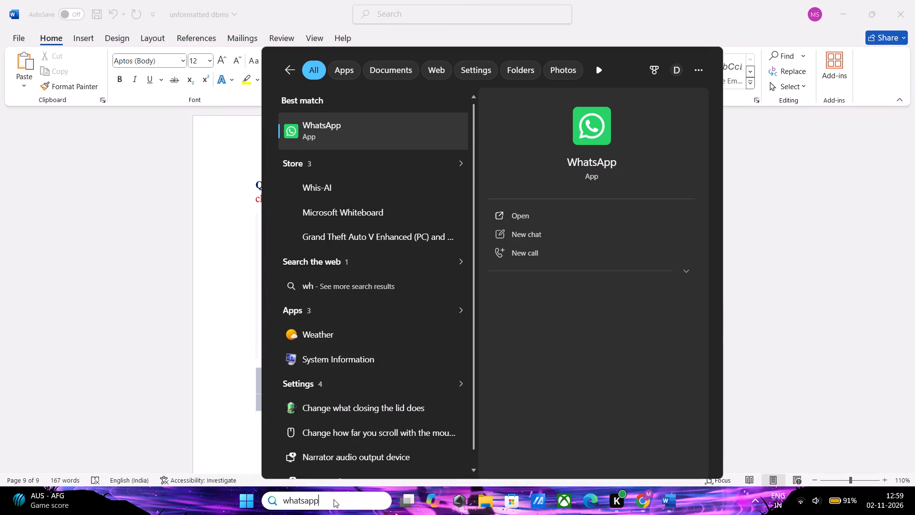
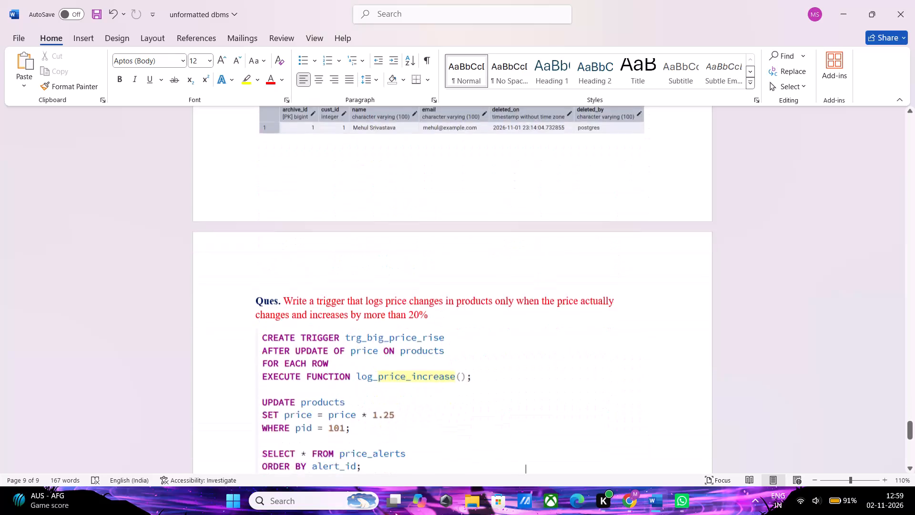
Add a one-line dashed separator below the customers archive output table, just before the price change trigger question.
scroll(626, 236, "up", 1)
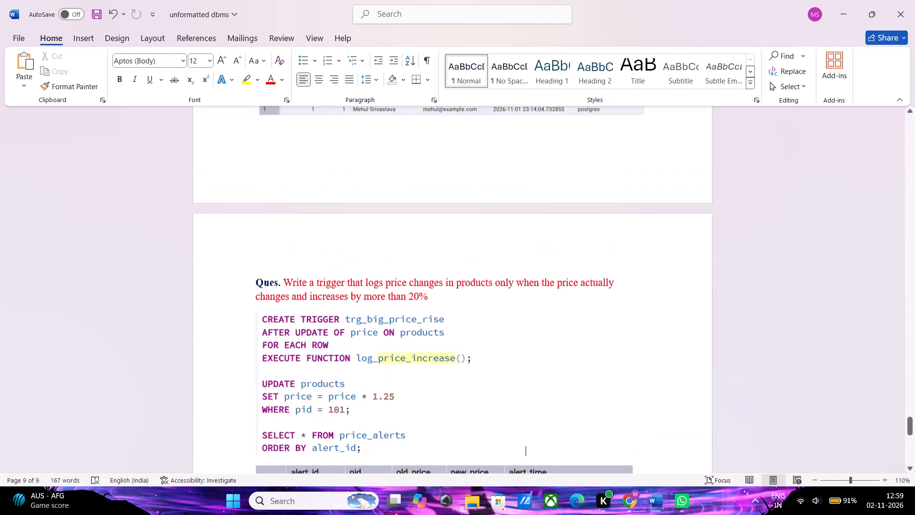
scroll(626, 236, "up", 1)
left_click(668, 193)
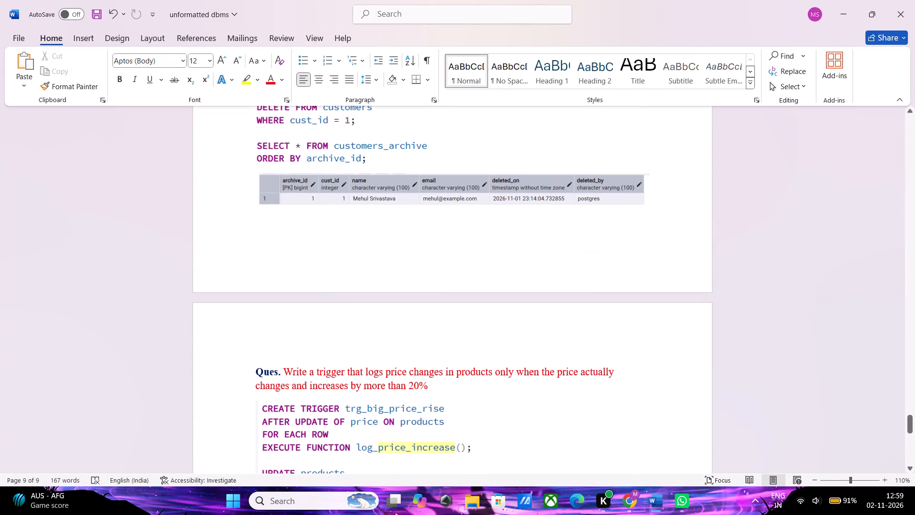
key("Return")
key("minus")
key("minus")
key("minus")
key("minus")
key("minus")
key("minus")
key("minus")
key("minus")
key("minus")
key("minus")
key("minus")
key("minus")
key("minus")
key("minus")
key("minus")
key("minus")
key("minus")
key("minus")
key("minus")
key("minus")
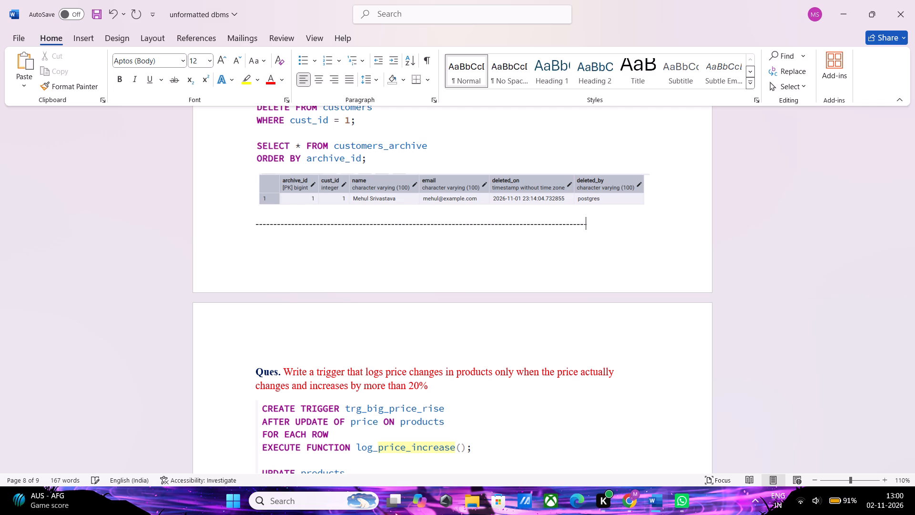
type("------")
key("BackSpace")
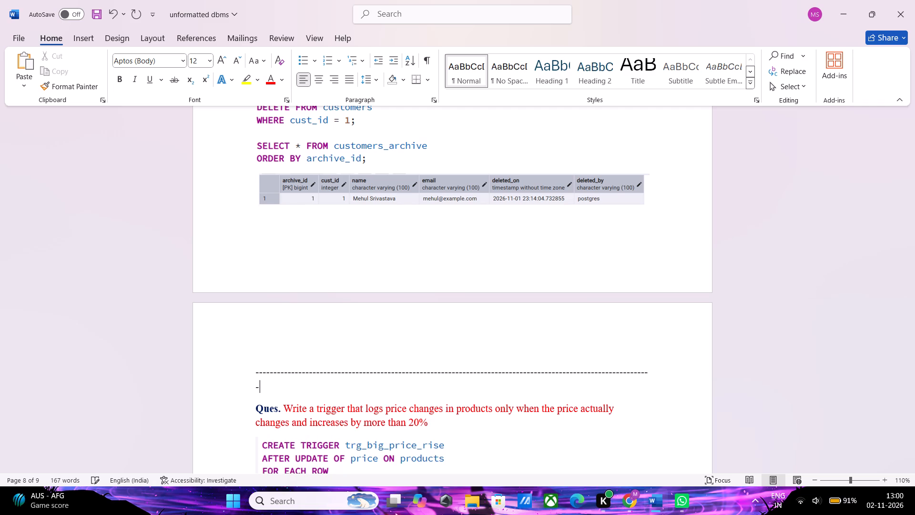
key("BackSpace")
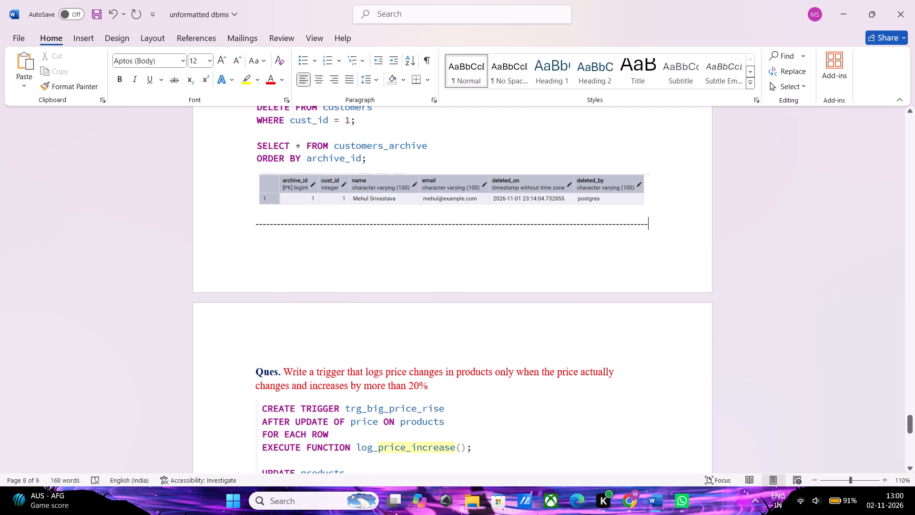
Review the formatting of the earlier pages, from the trigger section back to the "1. Implicit" section.
scroll(610, 208, "up", 6)
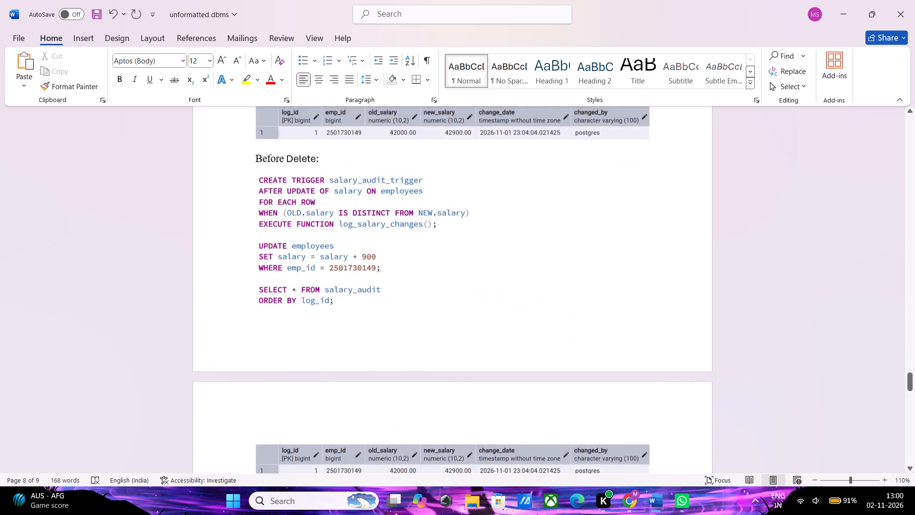
scroll(610, 208, "up", 7)
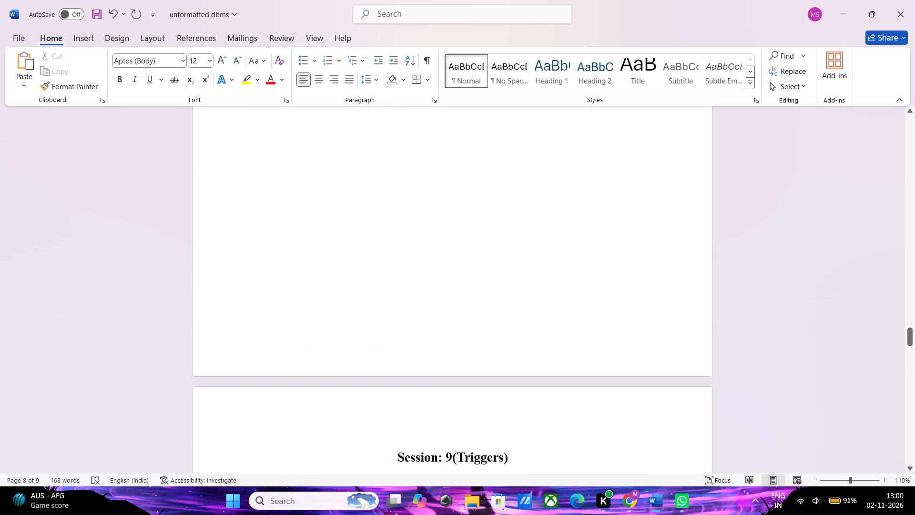
scroll(610, 208, "up", 6)
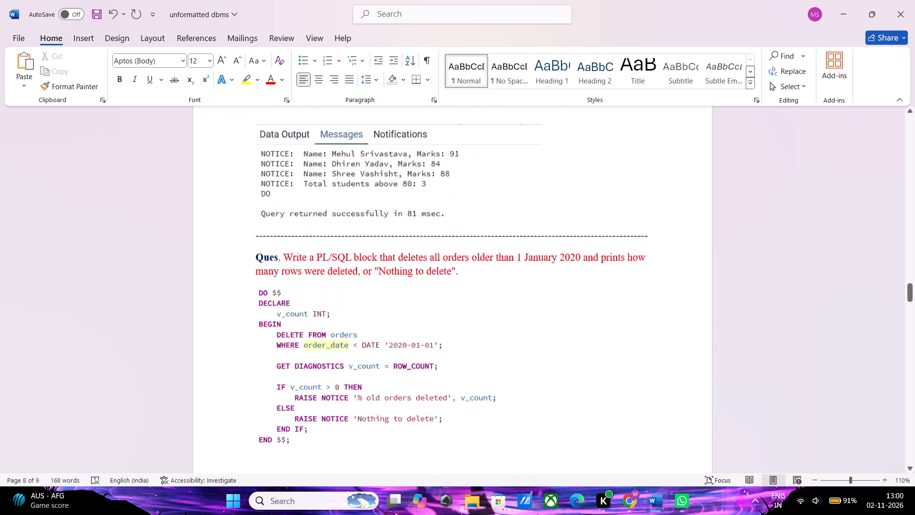
scroll(610, 208, "up", 7)
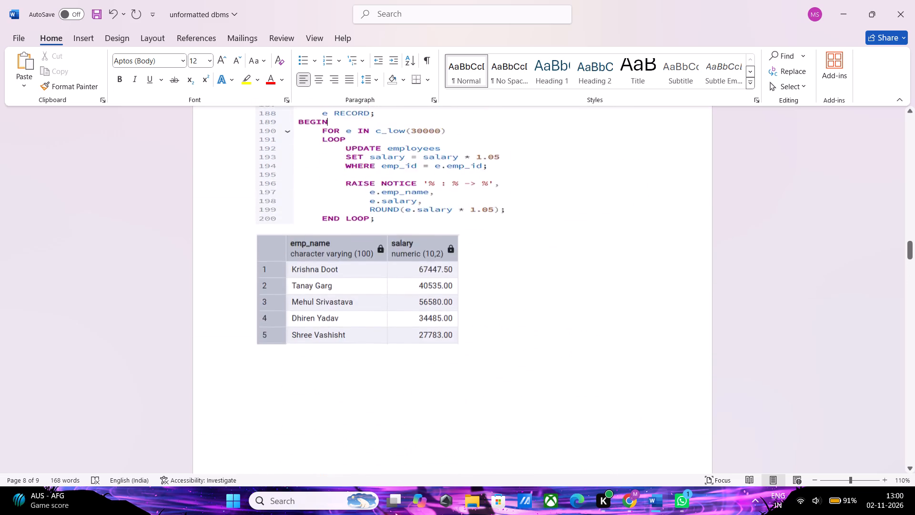
scroll(610, 208, "up", 7)
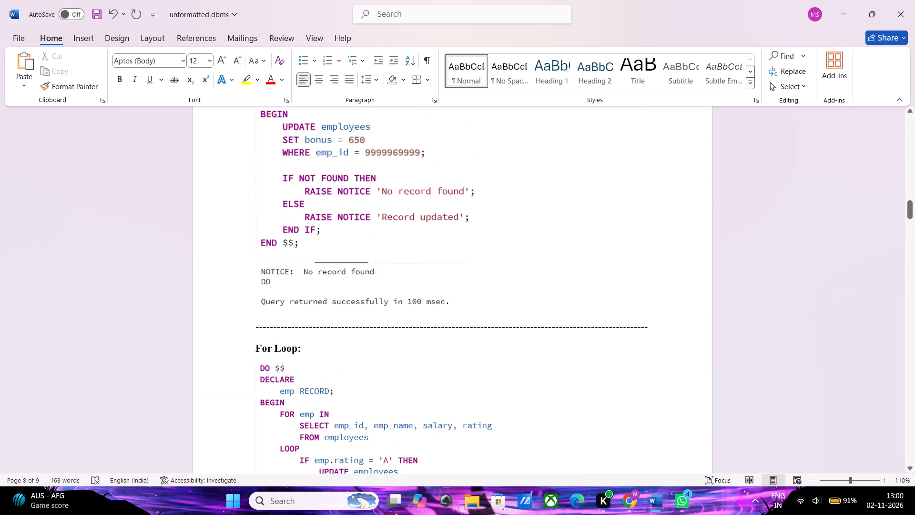
scroll(610, 208, "up", 7)
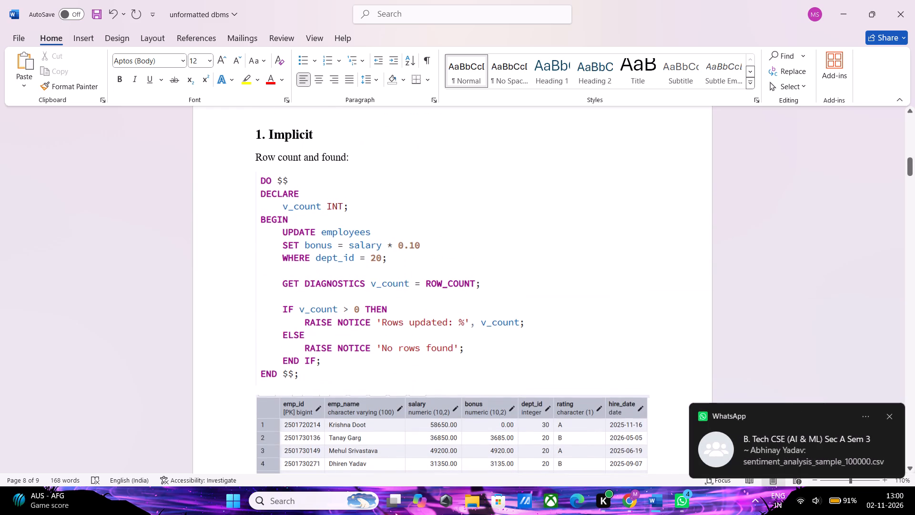
scroll(610, 208, "up", 1)
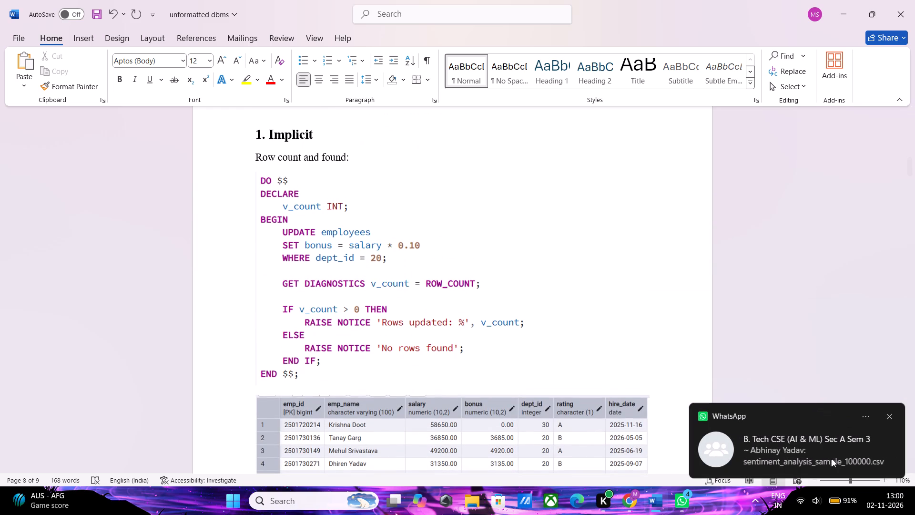
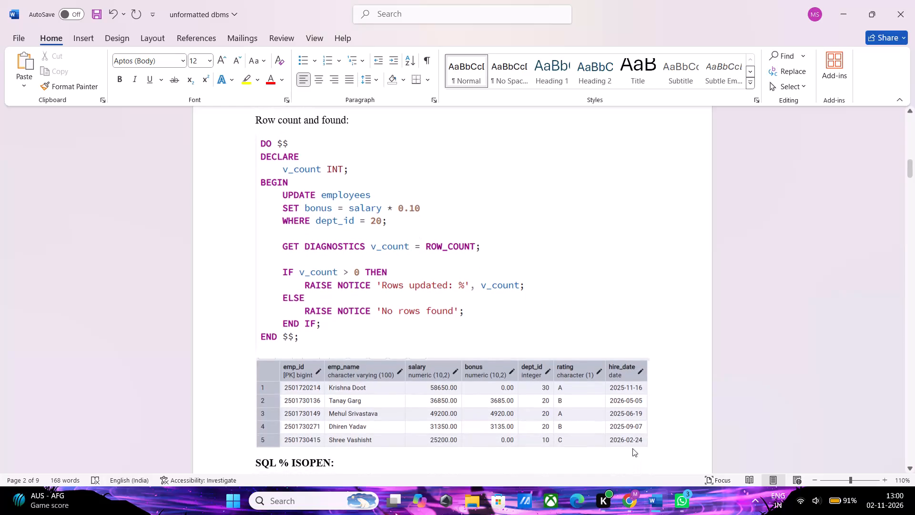
Place the text cursor at the start of the document's page 2.
scroll(725, 292, "up", 8)
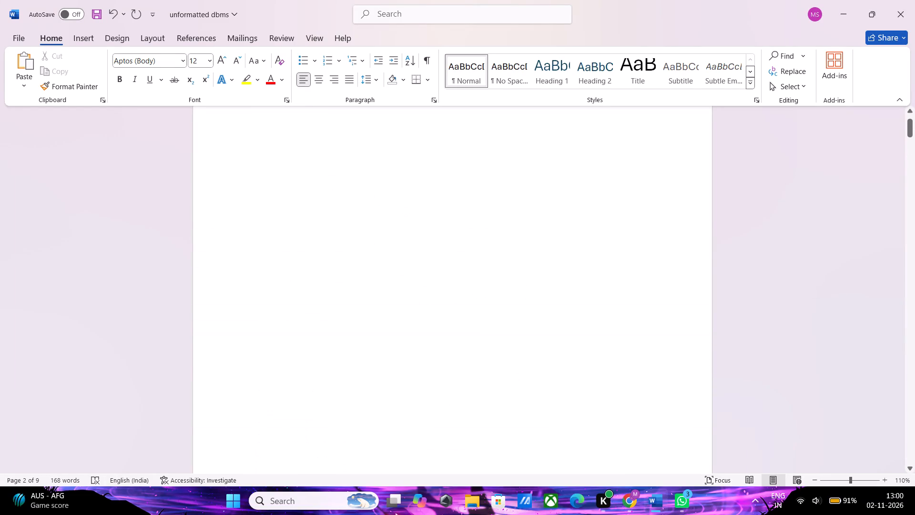
scroll(725, 292, "up", 4)
left_click(453, 142)
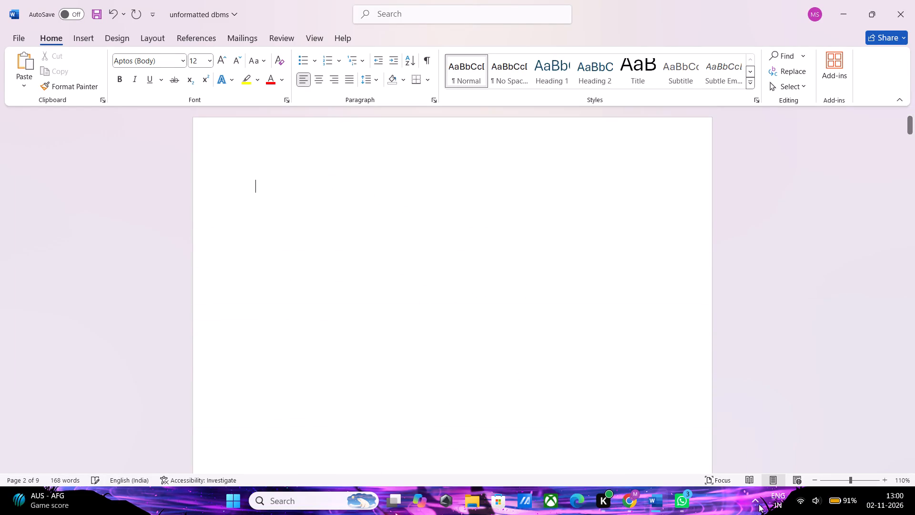
Switch from the document to the Windows desktop.
left_click(914, 514)
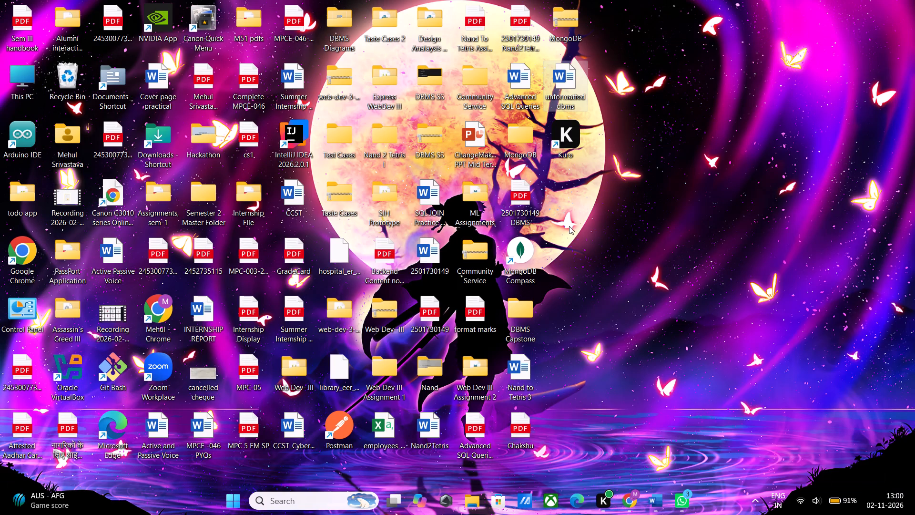
Copy the cover details, from name to subject, from the DBMS PDF on the desktop onto the Word document's blank first page.
double_click(519, 197)
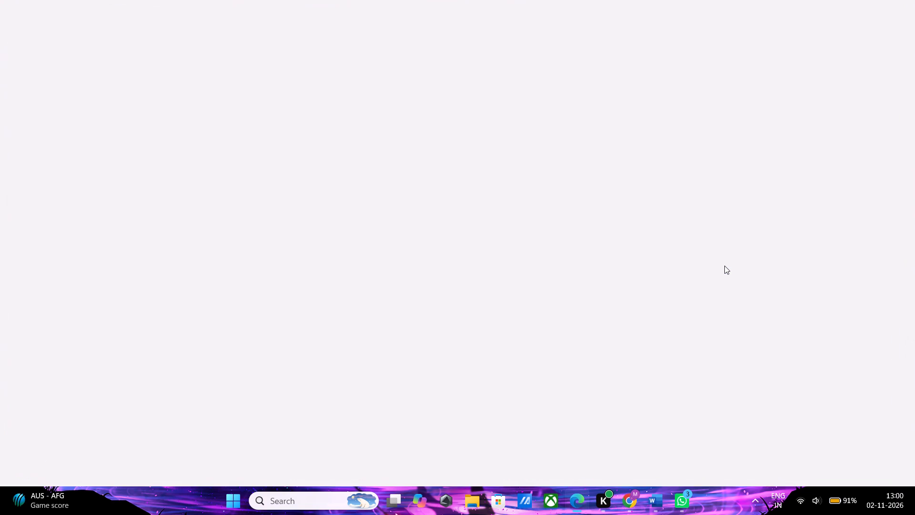
scroll(592, 211, "down", 1)
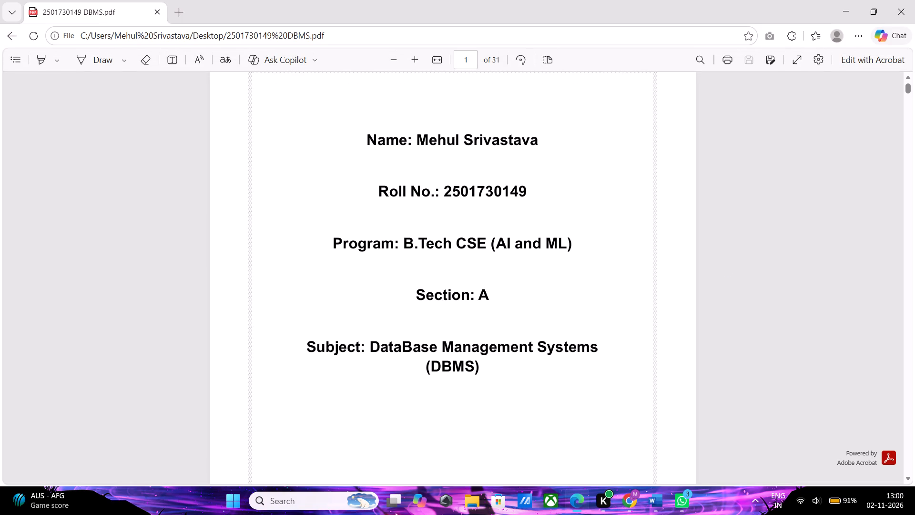
left_click_drag(484, 366, 370, 132)
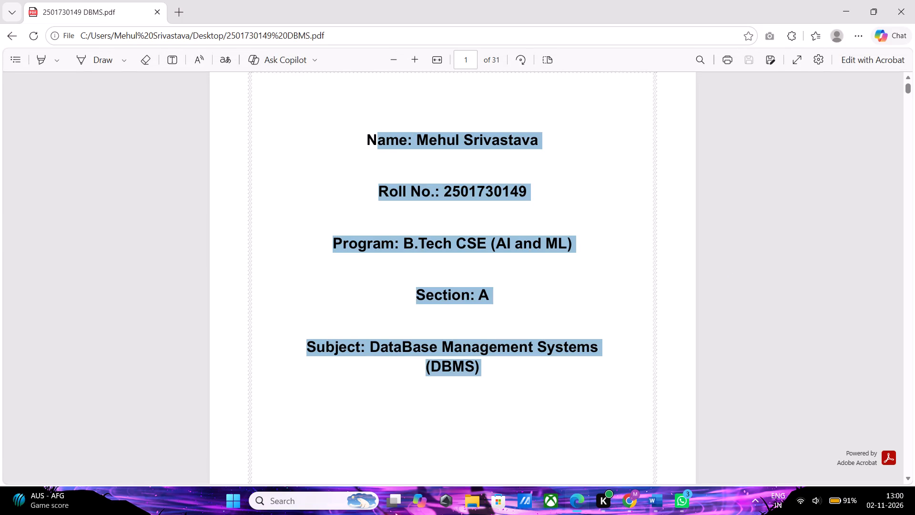
left_click_drag(370, 132, 358, 135)
key("ctrl+c")
left_click(654, 514)
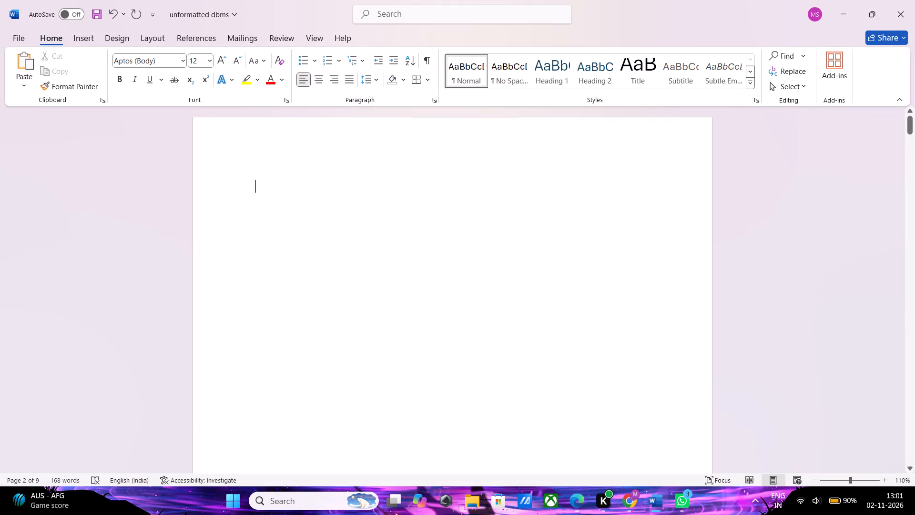
key("ctrl+v")
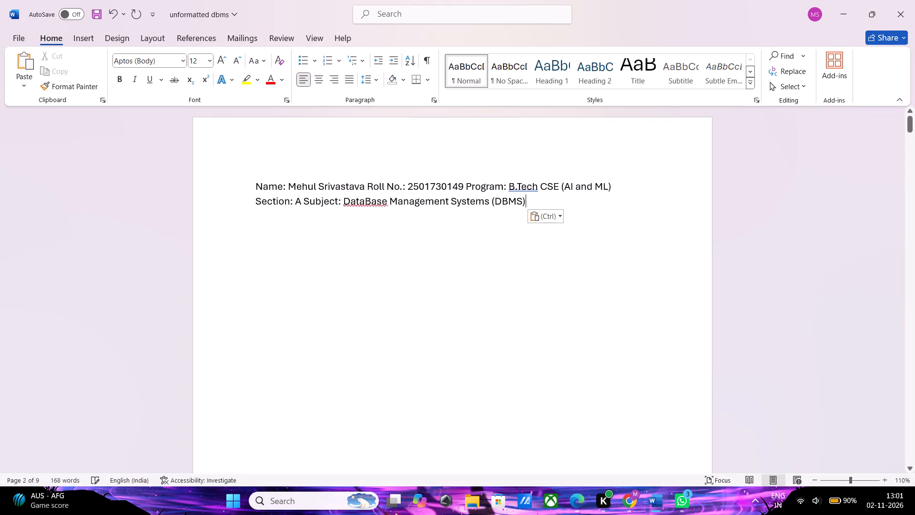
Split the pasted cover text into separate lines for Name, Roll No., Program, Section and Subject.
left_click(366, 185)
key("Right")
key("Return")
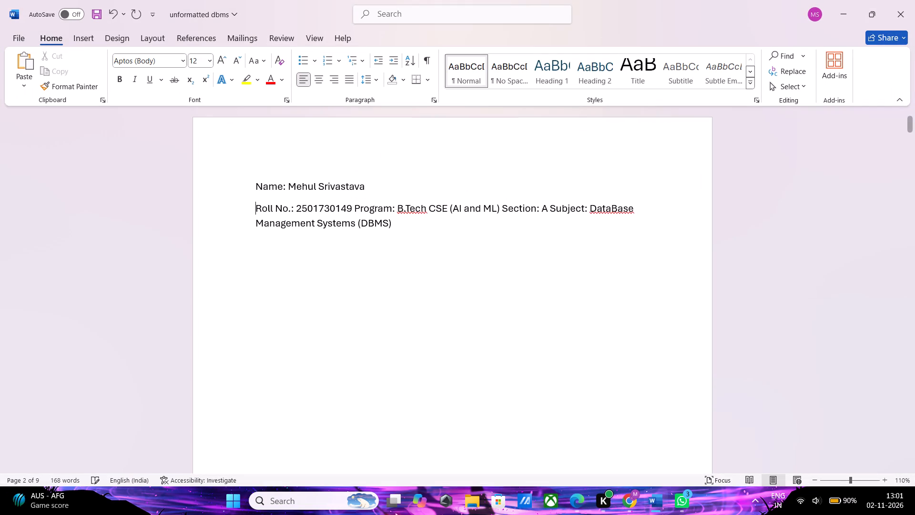
left_click(355, 208)
key("Return")
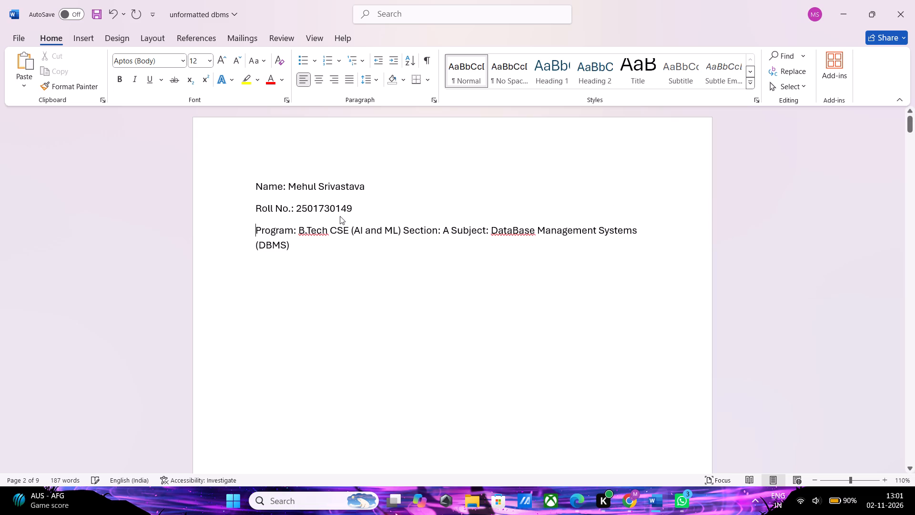
left_click(404, 231)
key("Return")
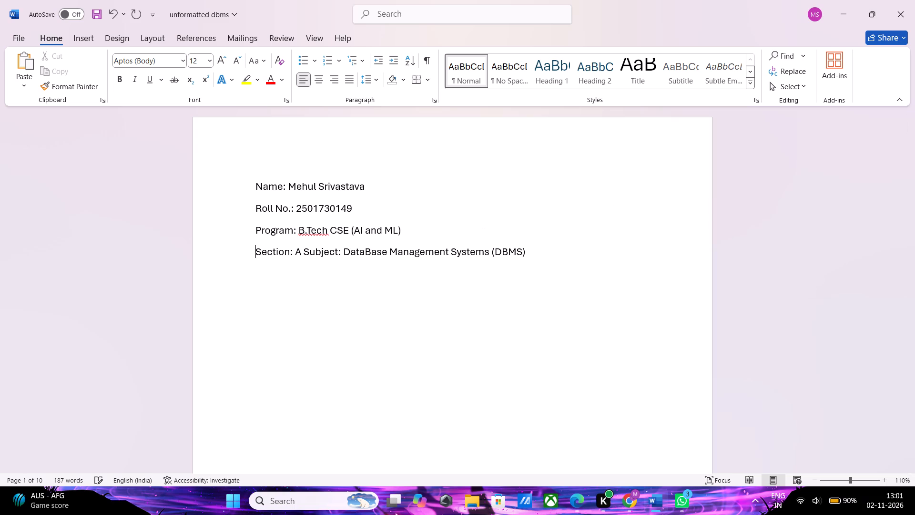
left_click(305, 252)
key("Return")
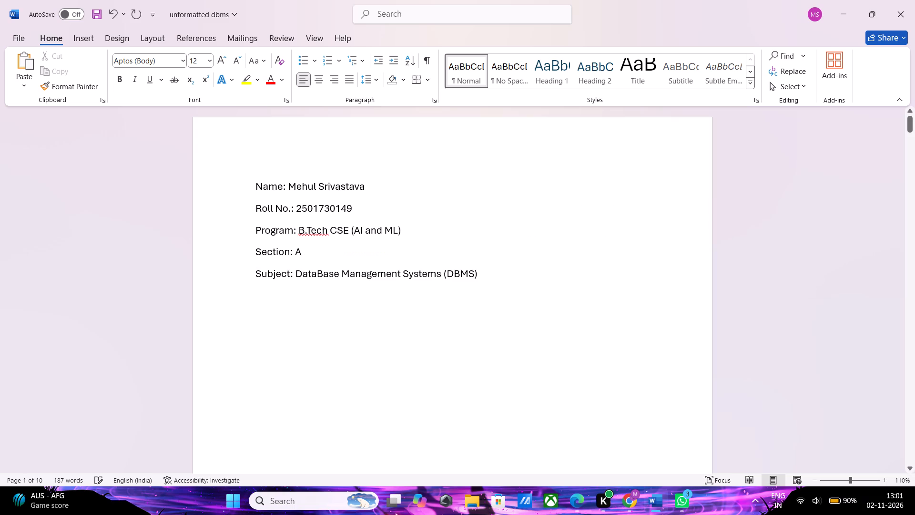
Centre the five cover detail lines horizontally.
left_click_drag(477, 268, 225, 179)
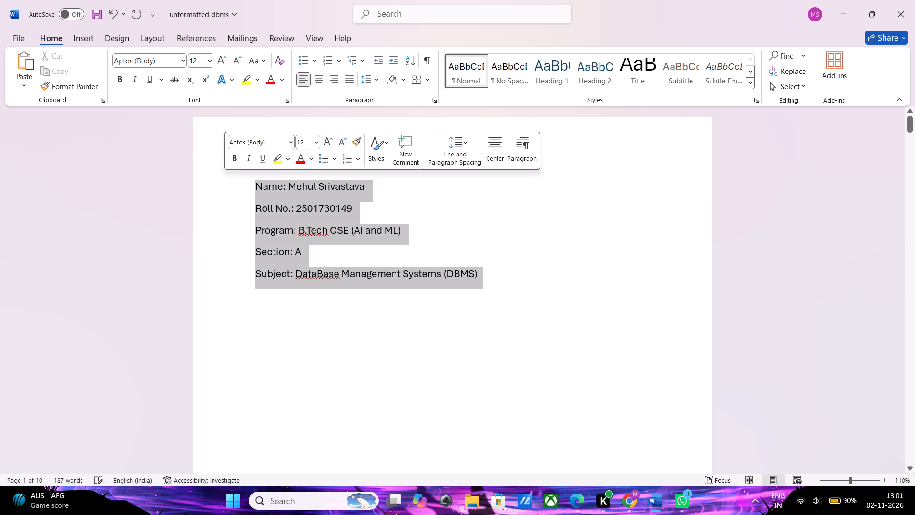
left_click(315, 83)
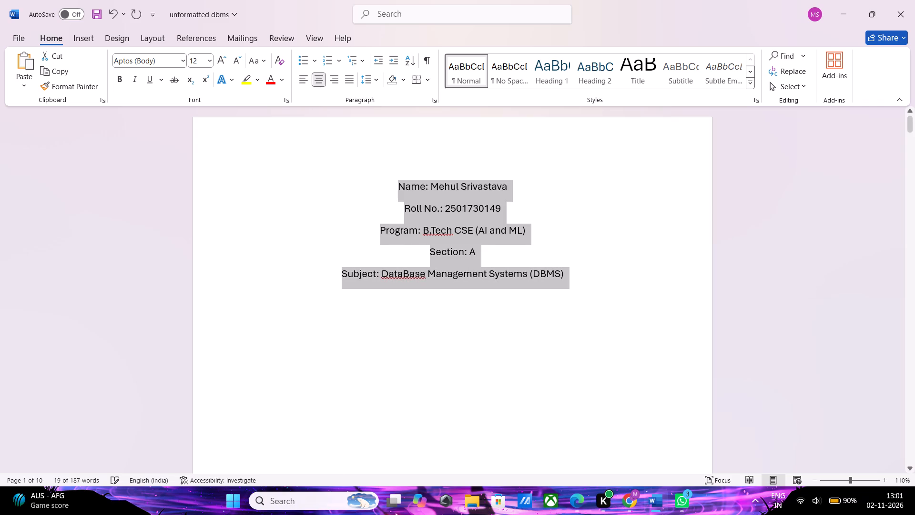
Insert six blank lines above the Name line to move the cover details down the page.
left_click(421, 179)
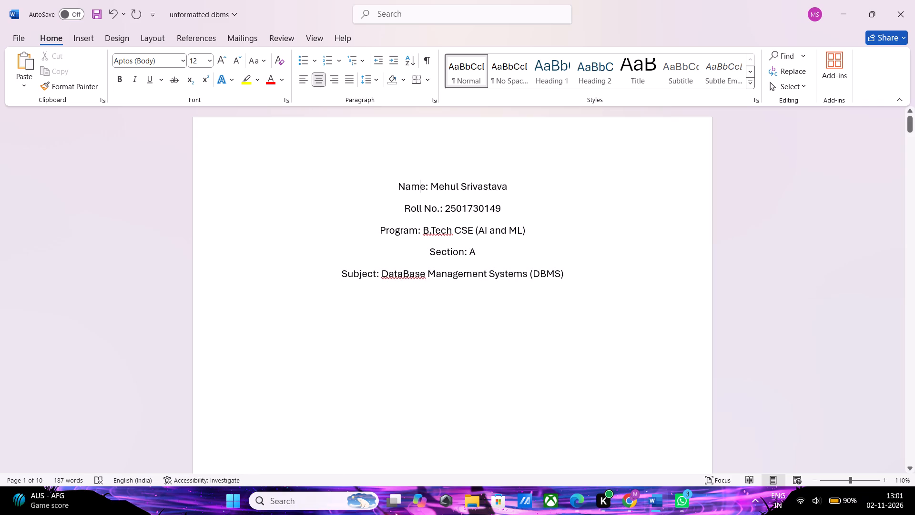
left_click(399, 185)
key("Return")
key("Return")
key("Return")
key("Return")
key("Return")
key("Return")
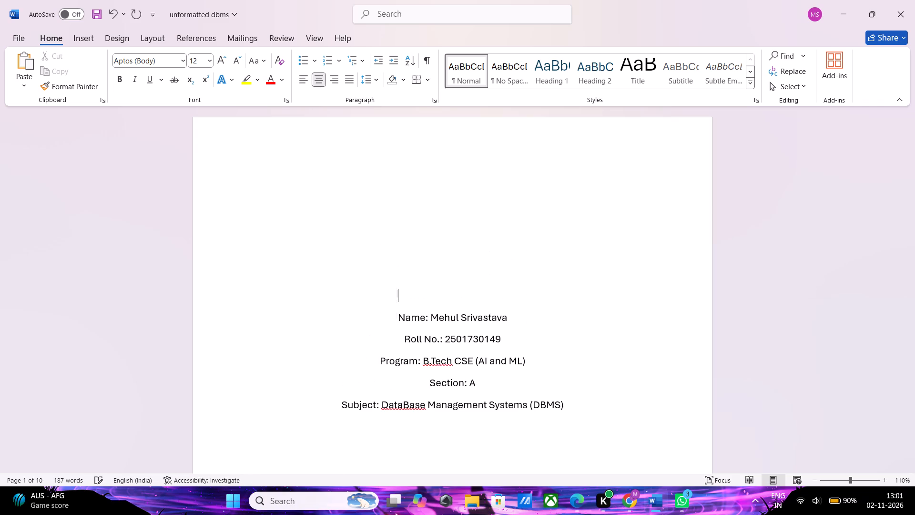
Set the five cover detail lines to Times New Roman, size 20.
scroll(399, 185, "down", 1)
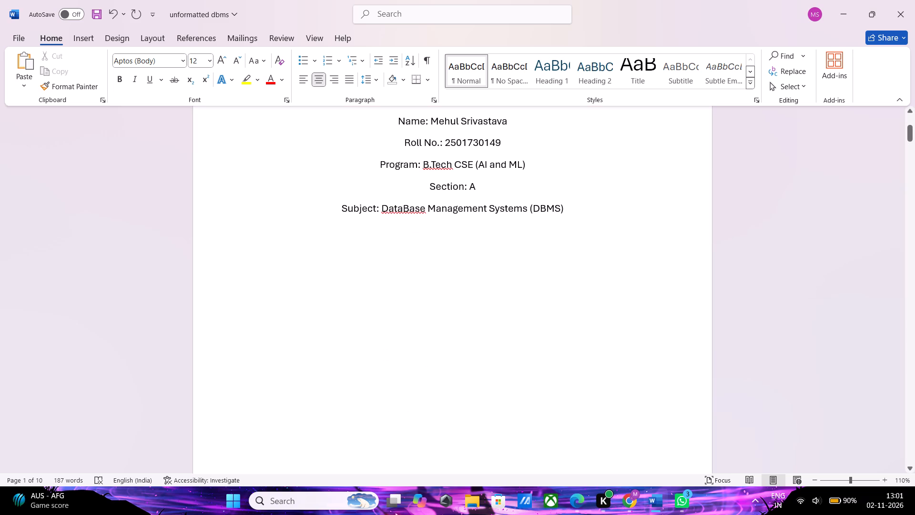
left_click_drag(569, 213, 382, 119)
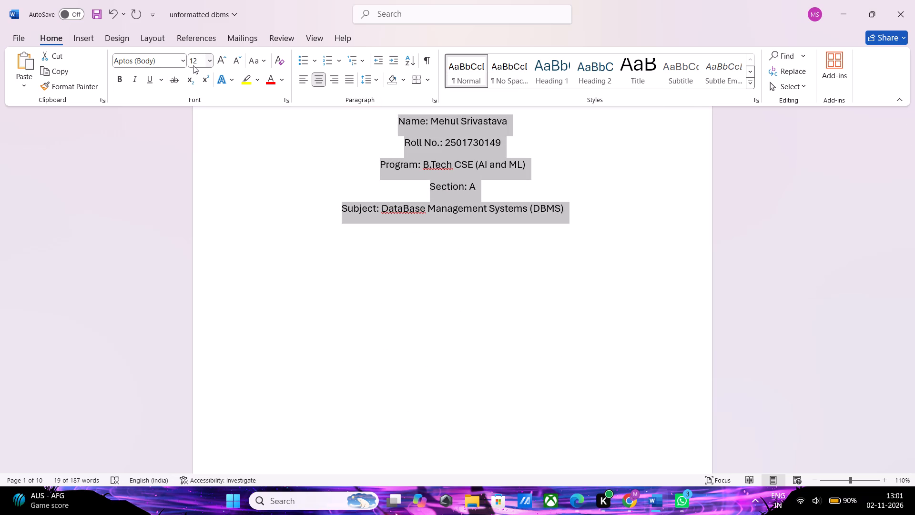
left_click(184, 61)
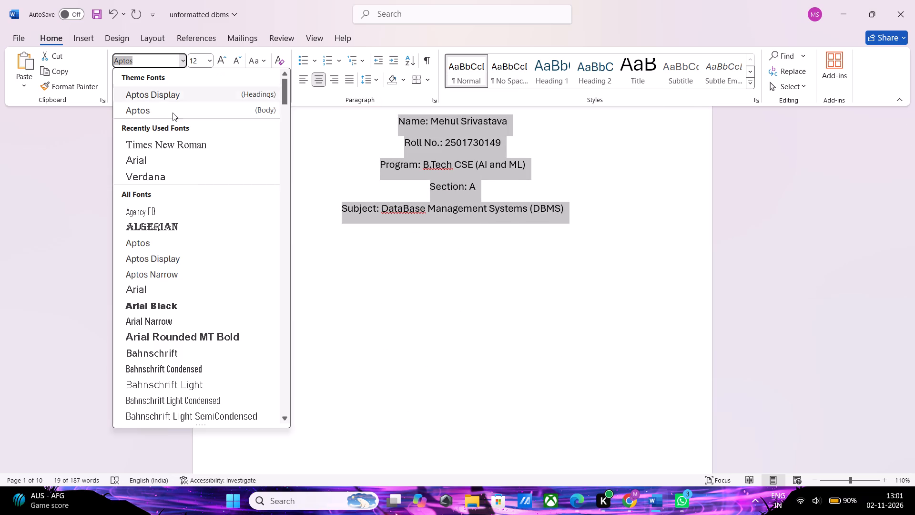
left_click(171, 139)
left_click(196, 58)
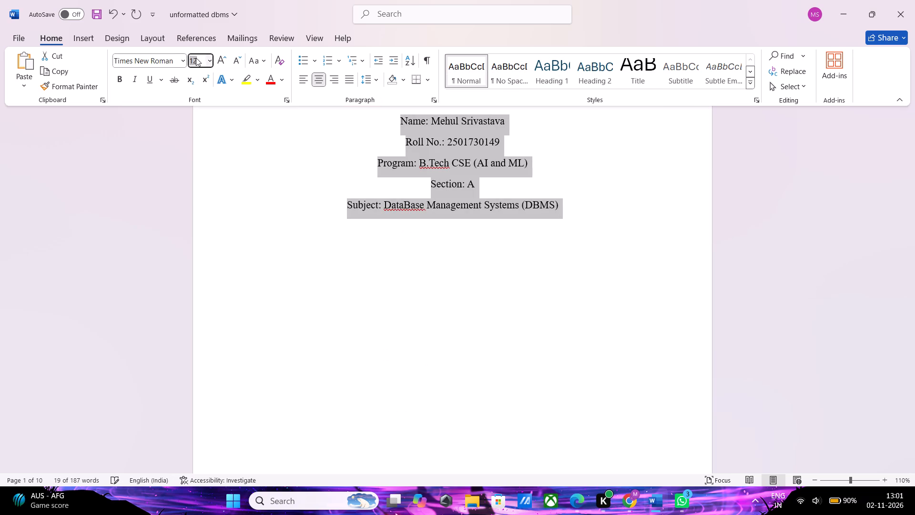
type("20")
key("Return")
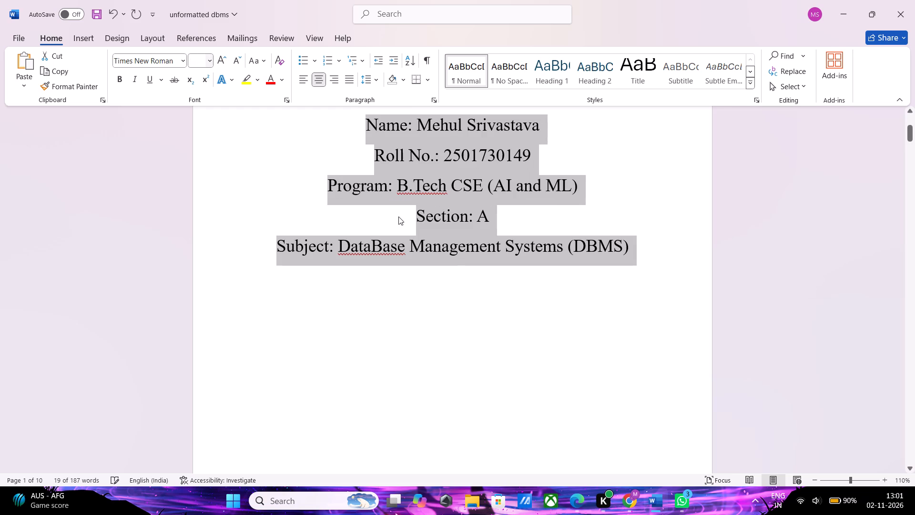
Remove the surplus empty lines above the "1. Implicit" heading so it starts at the top of the second page.
scroll(398, 216, "down", 3)
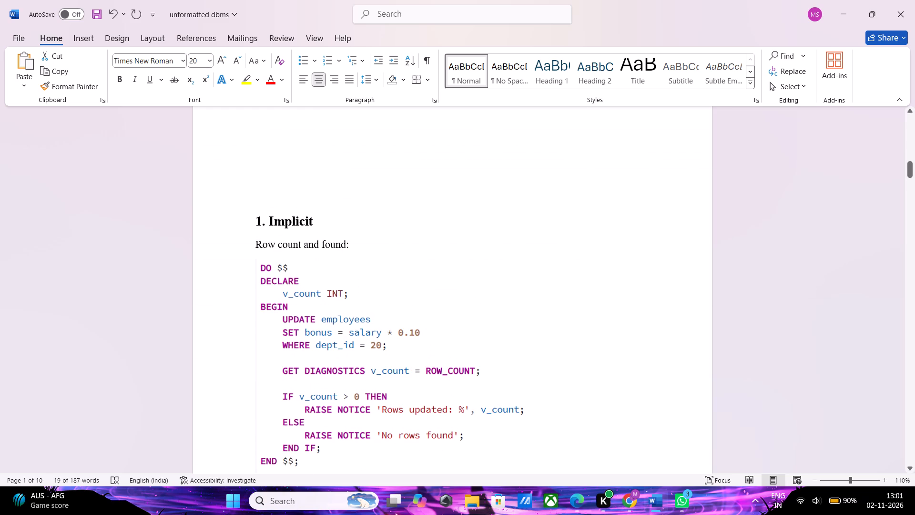
left_click(254, 220)
key("backslash")
key("BackSpace")
key("BackSpace")
key("BackSpace")
key("BackSpace")
key("BackSpace")
key("BackSpace")
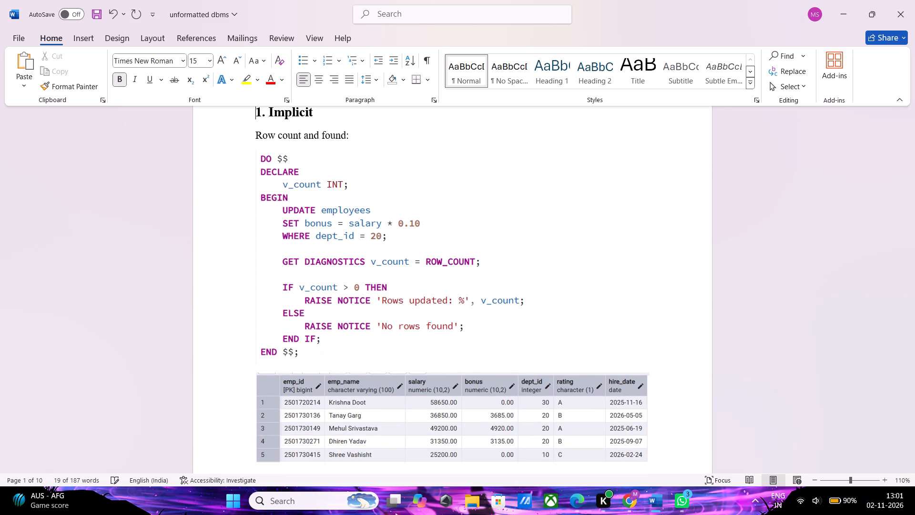
scroll(258, 234, "up", 3)
key("BackSpace")
key("BackSpace")
key("BackSpace")
key("BackSpace")
key("BackSpace")
key("BackSpace")
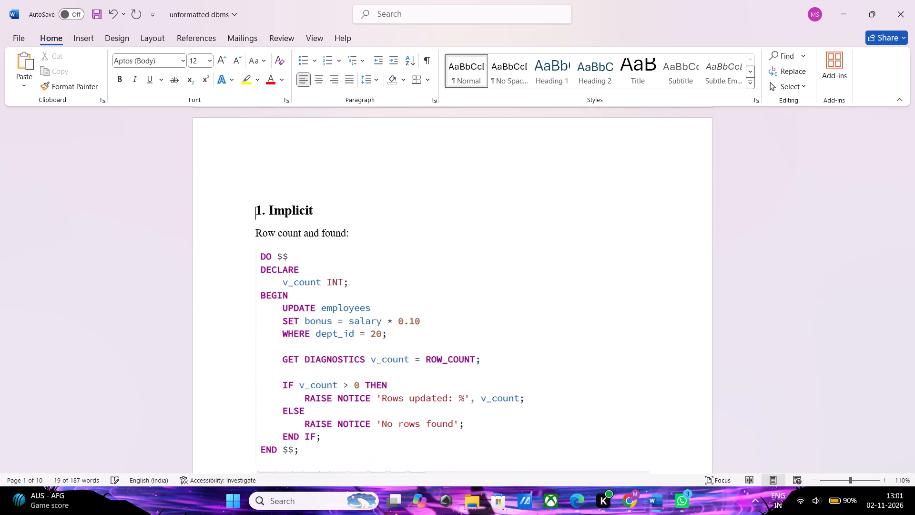
key("BackSpace")
key("BackSpace")
key("Return")
Make all five cover detail lines, from Name to Subject, bold.
scroll(293, 257, "up", 2)
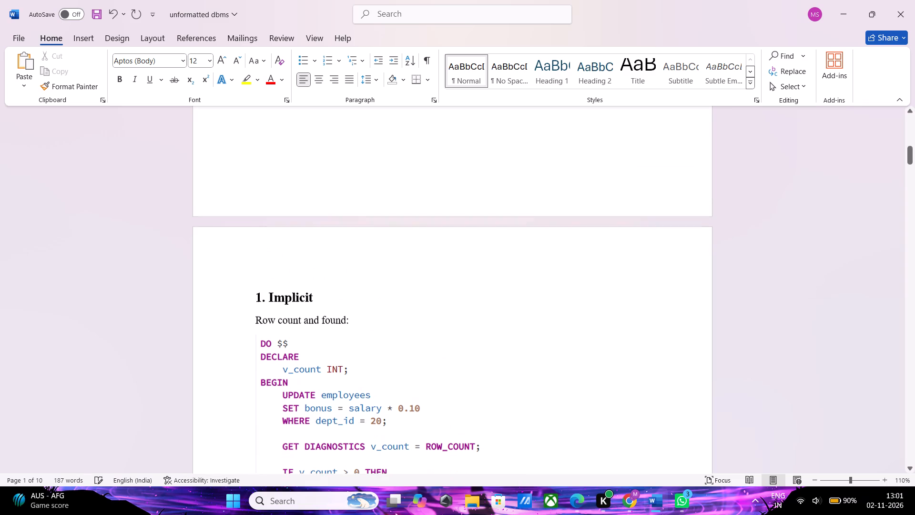
scroll(293, 257, "up", 4)
scroll(293, 257, "right", 1)
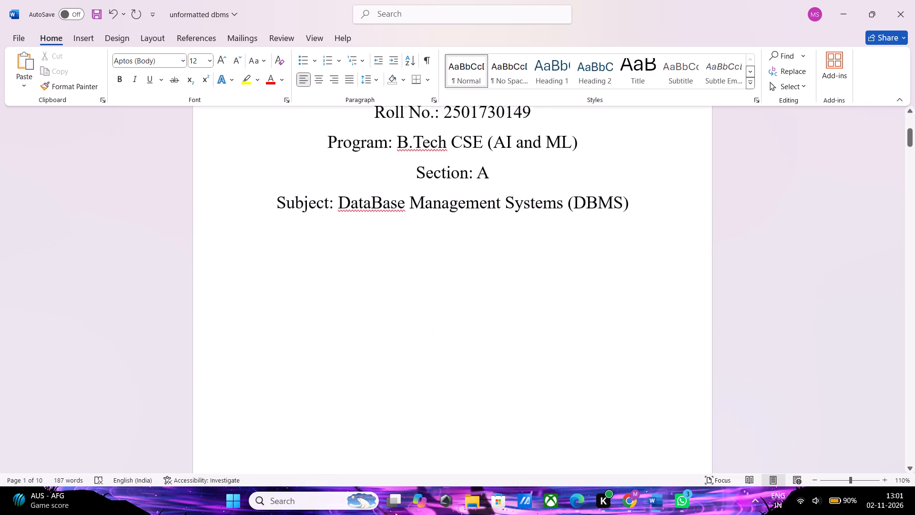
scroll(293, 257, "right", 1)
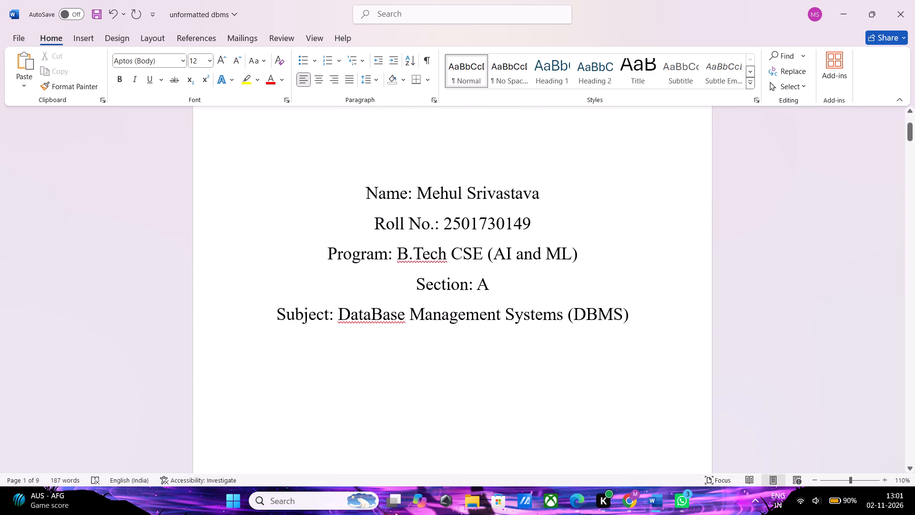
left_click_drag(410, 194, 363, 192)
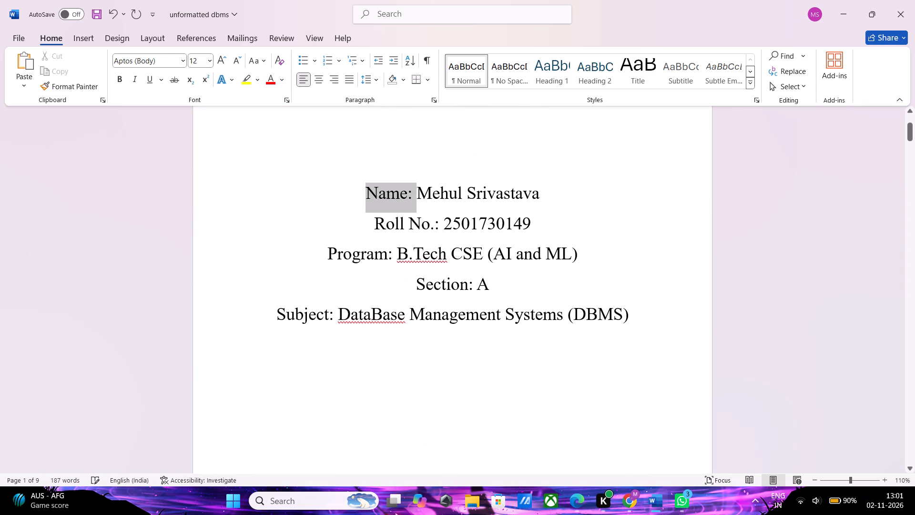
left_click_drag(633, 318, 360, 199)
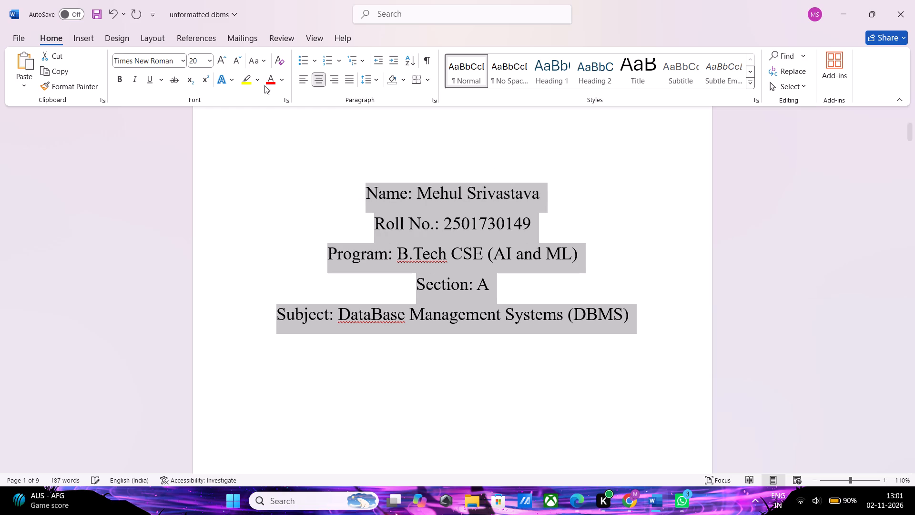
key("ctrl+b")
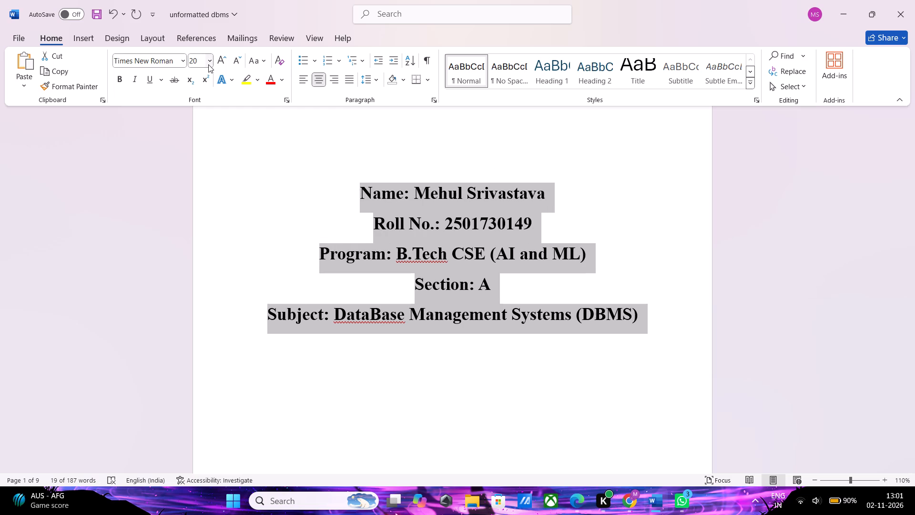
left_click(404, 198)
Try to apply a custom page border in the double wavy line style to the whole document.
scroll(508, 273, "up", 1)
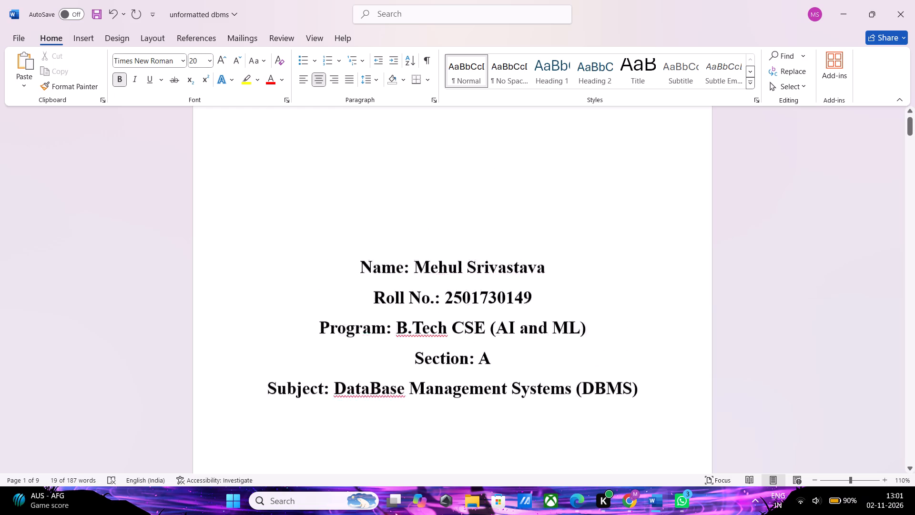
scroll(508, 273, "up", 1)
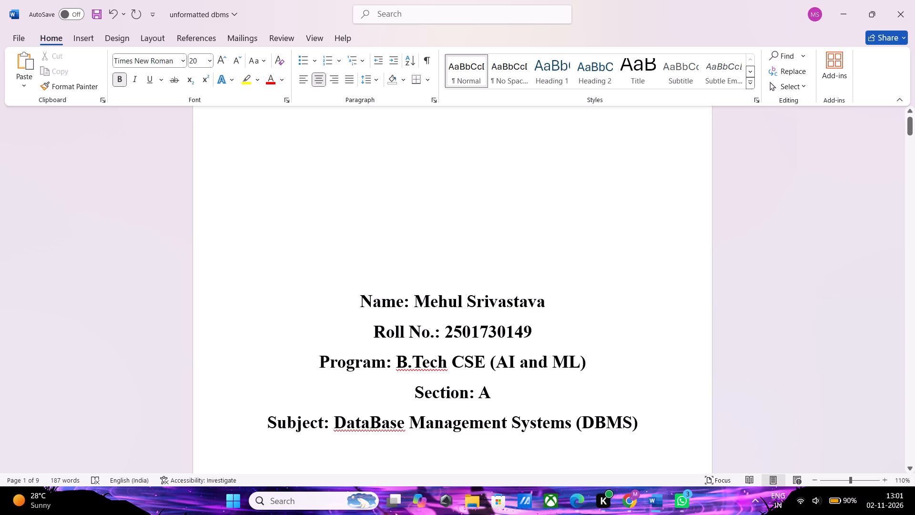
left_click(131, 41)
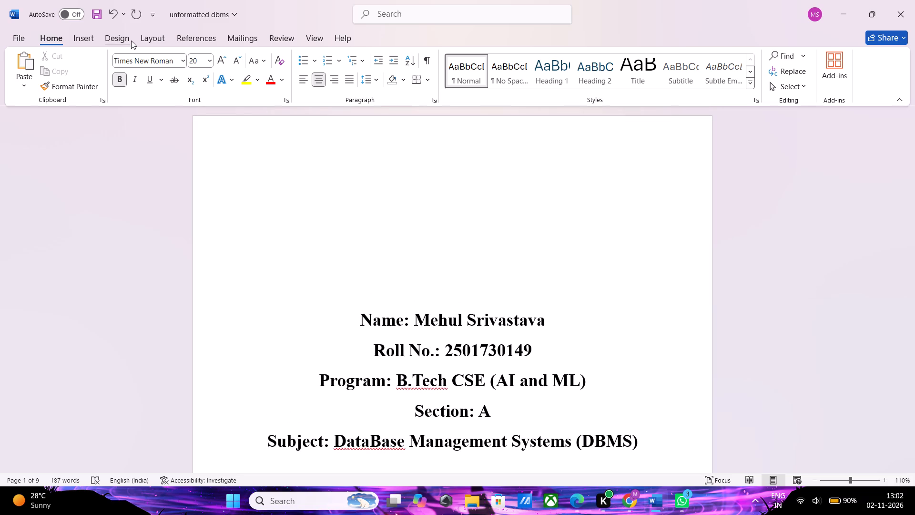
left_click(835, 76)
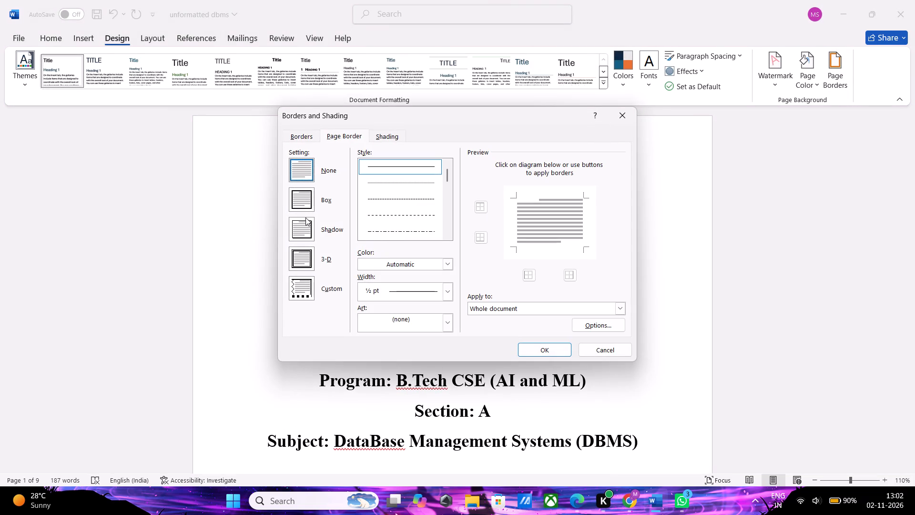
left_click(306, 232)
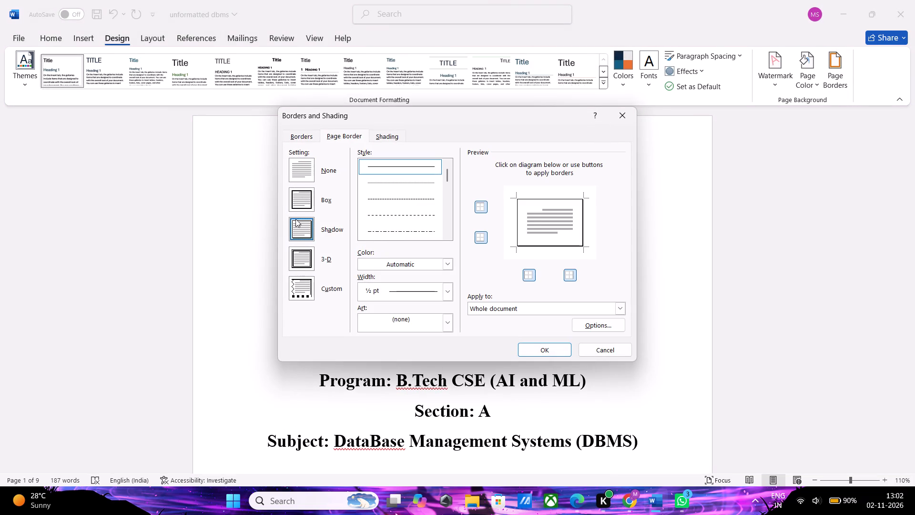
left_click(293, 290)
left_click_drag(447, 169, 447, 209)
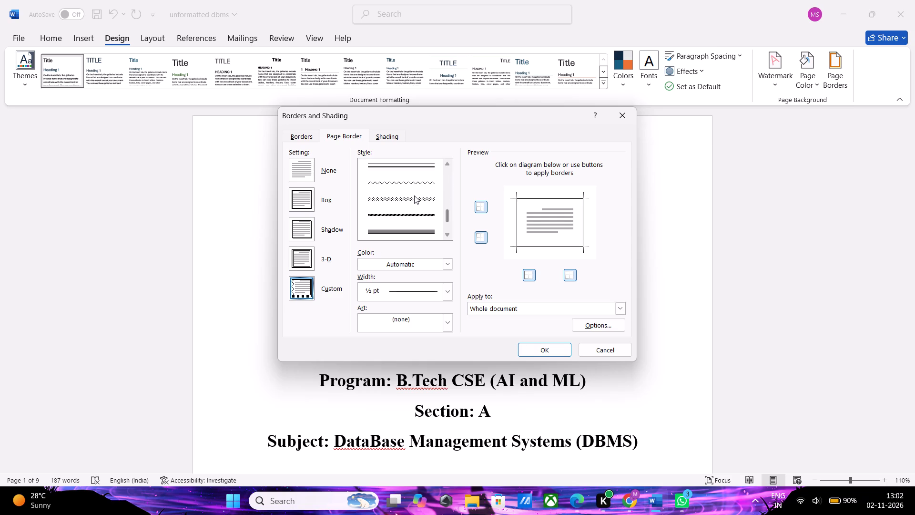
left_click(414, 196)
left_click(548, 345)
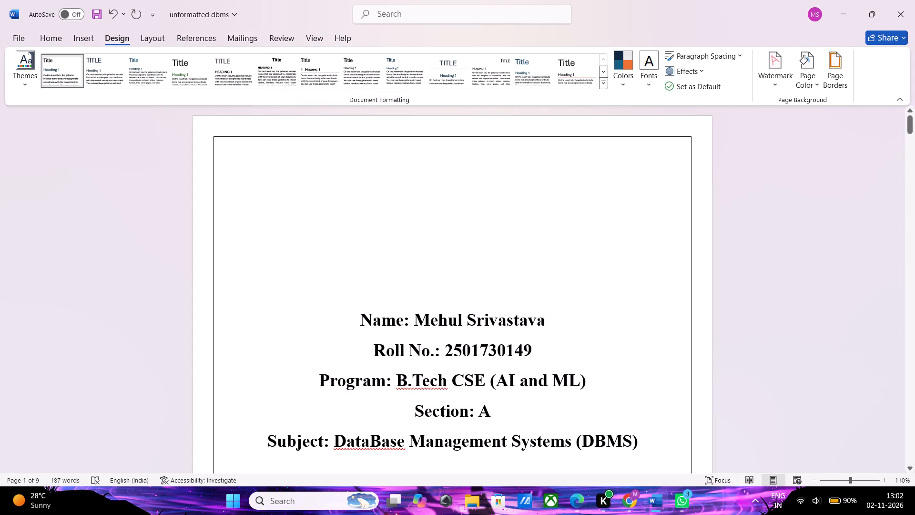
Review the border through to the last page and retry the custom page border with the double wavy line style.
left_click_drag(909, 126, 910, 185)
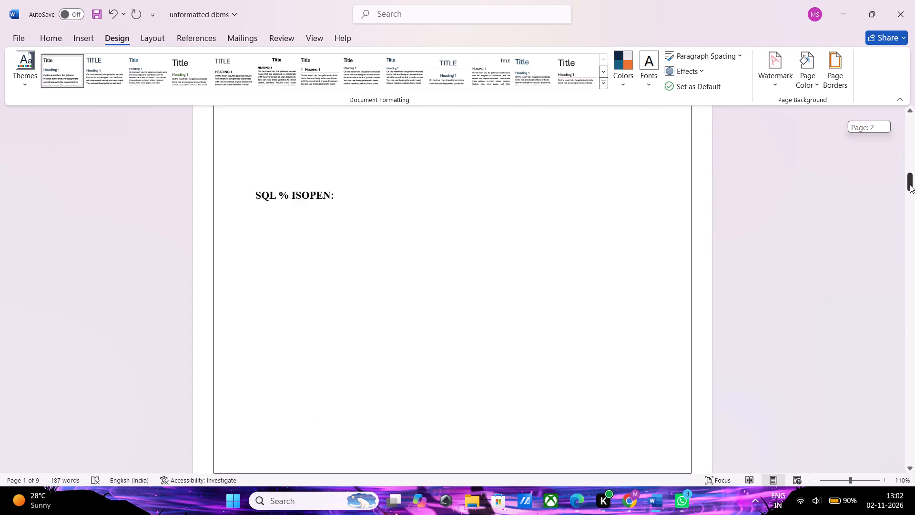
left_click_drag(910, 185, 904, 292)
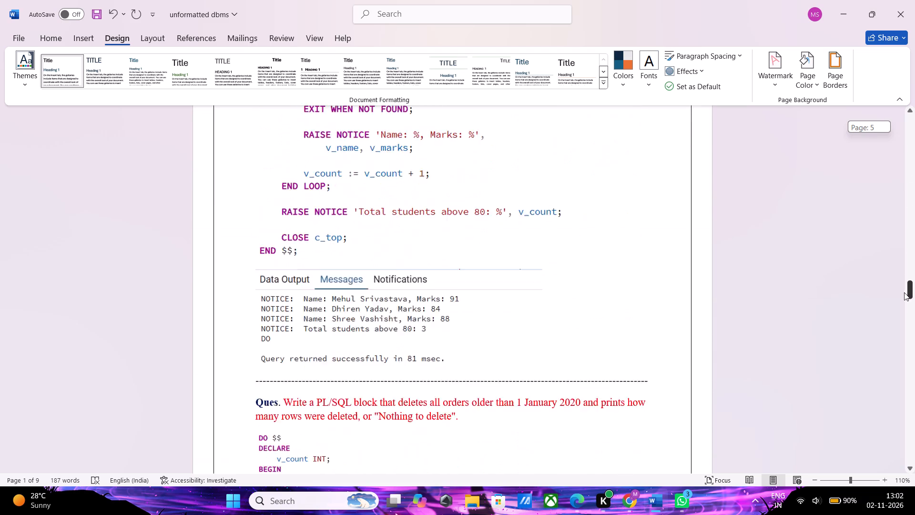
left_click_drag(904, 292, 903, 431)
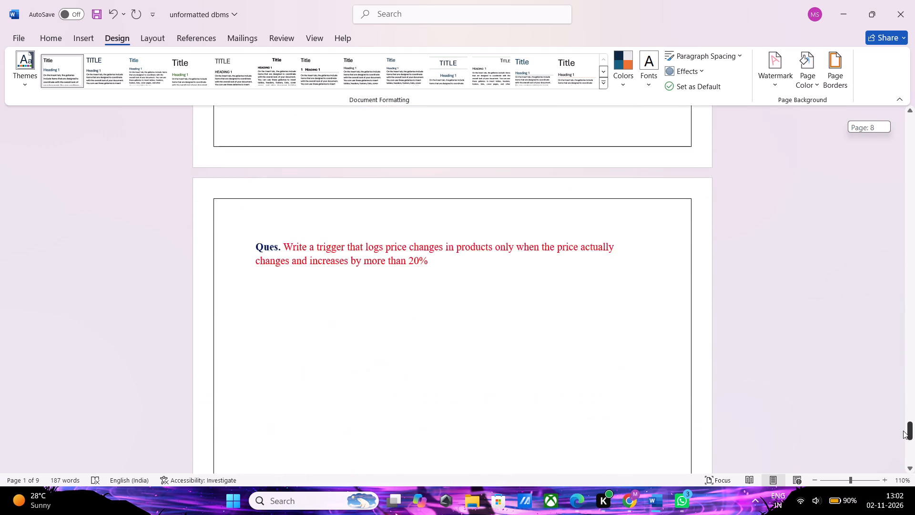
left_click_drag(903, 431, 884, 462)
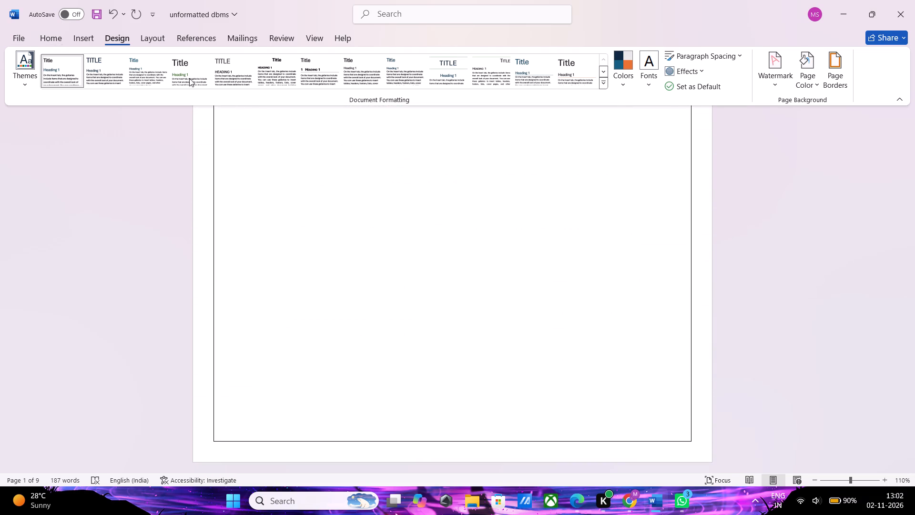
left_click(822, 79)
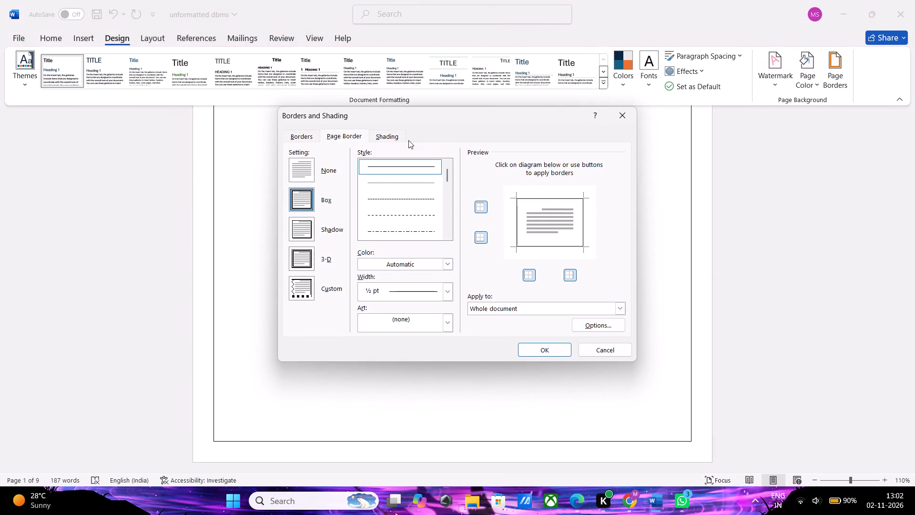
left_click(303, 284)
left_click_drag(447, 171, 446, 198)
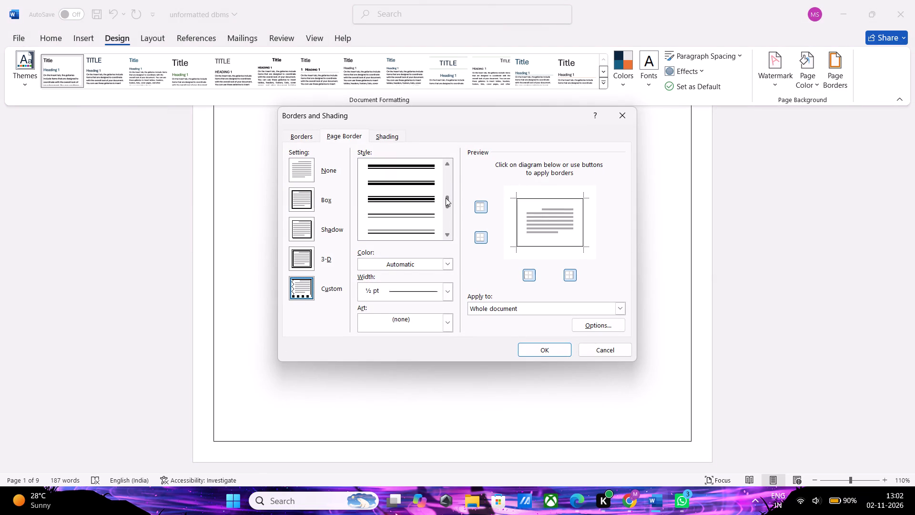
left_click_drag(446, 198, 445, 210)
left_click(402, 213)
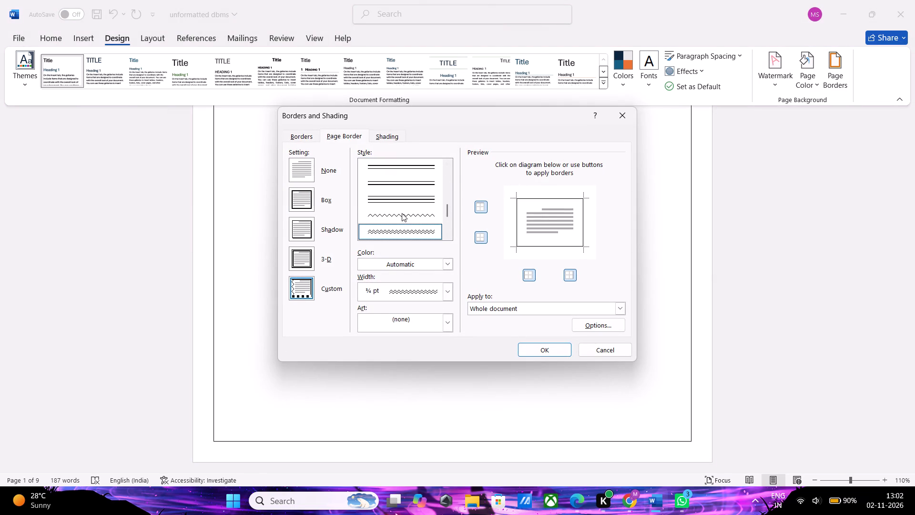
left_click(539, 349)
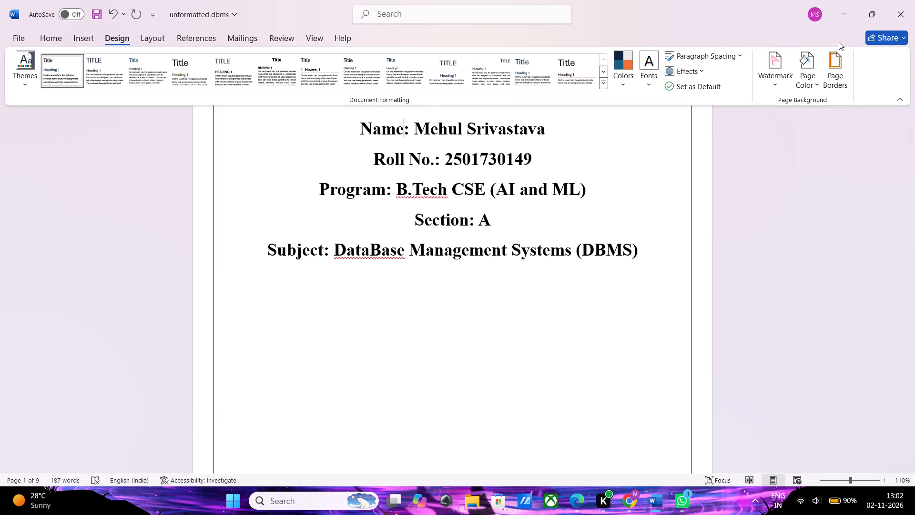
Clear the existing page border and apply a double wavy line border to the pages of the whole document.
left_click(829, 56)
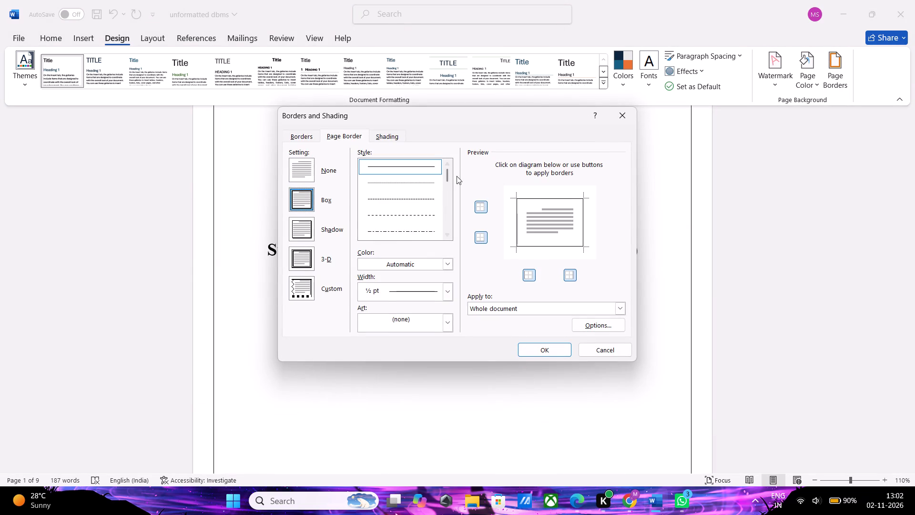
left_click(295, 170)
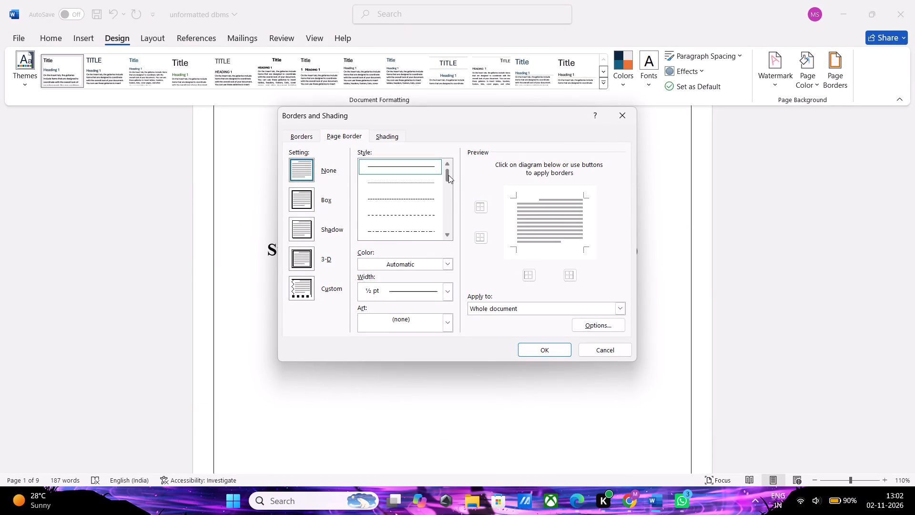
left_click_drag(448, 175, 449, 209)
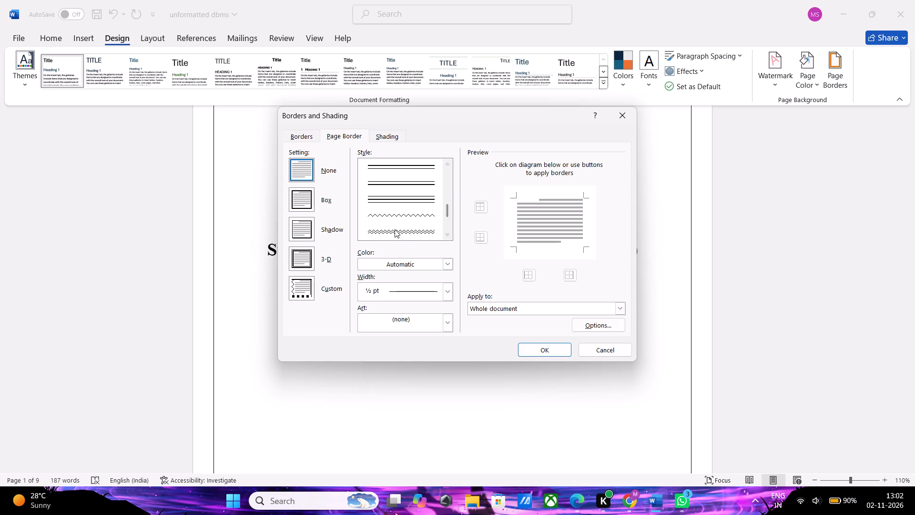
left_click(395, 229)
left_click(534, 347)
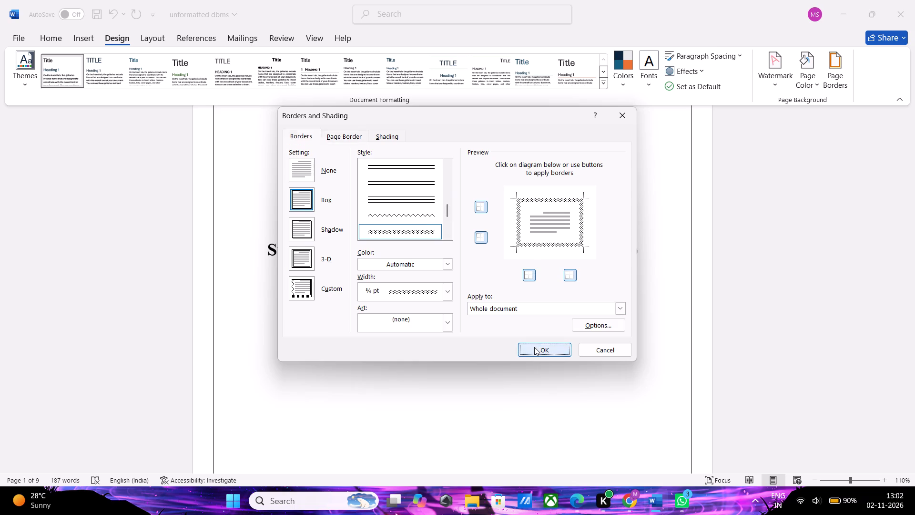
Check the page border on the cover page and the pages that follow.
scroll(755, 342, "up", 4)
scroll(755, 342, "down", 4)
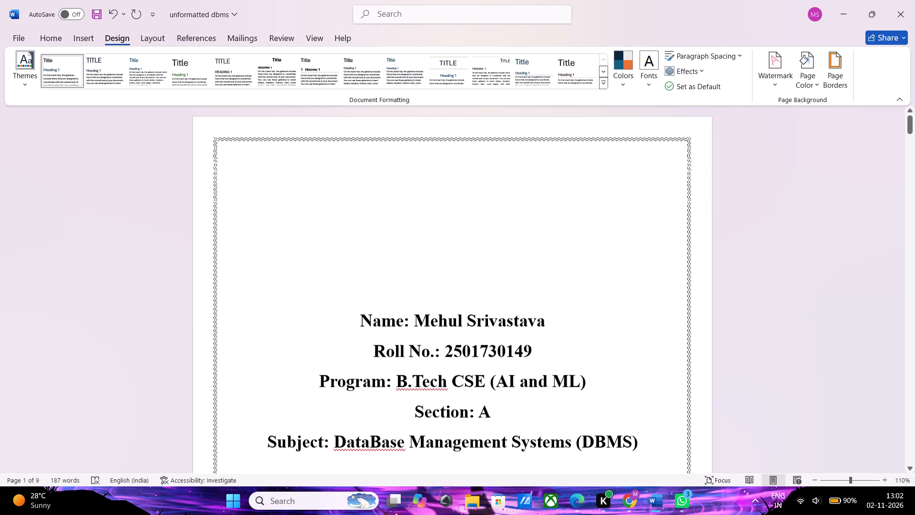
scroll(755, 342, "down", 20)
scroll(755, 342, "down", 1)
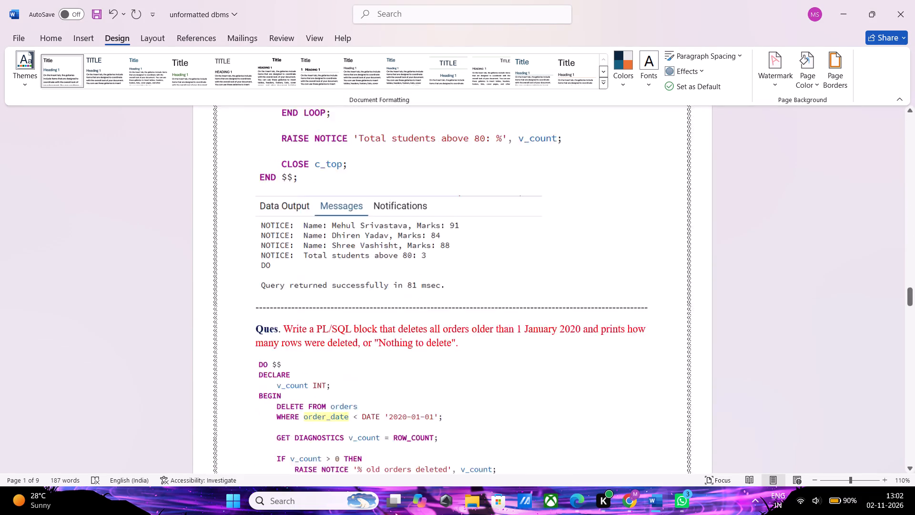
scroll(755, 342, "down", 6)
scroll(755, 342, "up", 20)
scroll(755, 342, "up", 20)
scroll(755, 342, "up", 2)
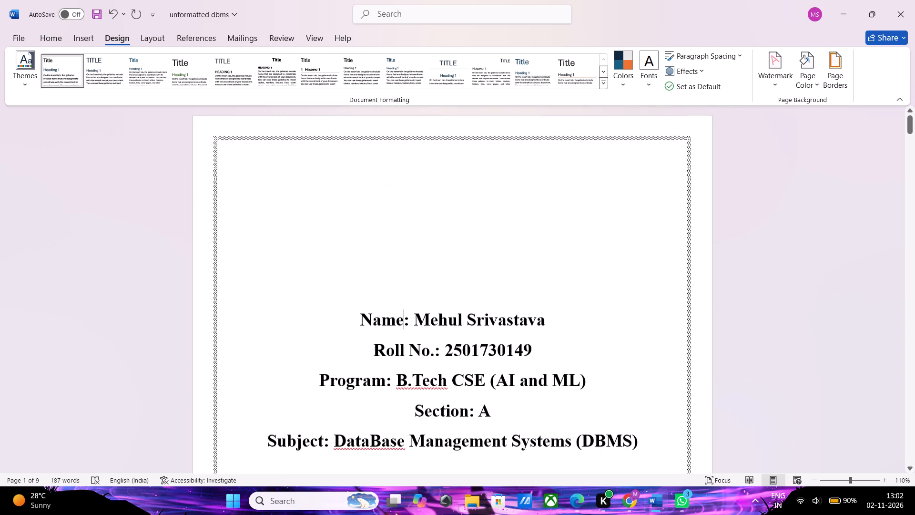
scroll(639, 330, "down", 1)
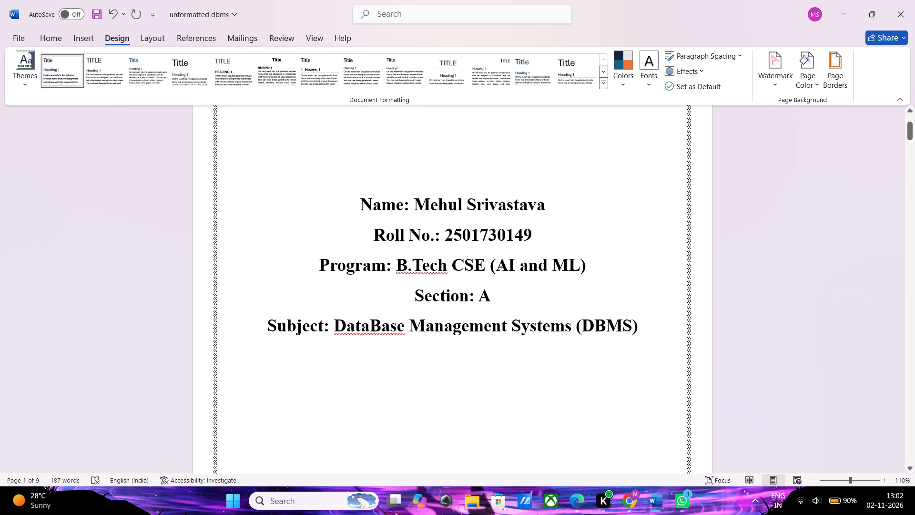
left_click(713, 336)
Save the document.
key("ctrl+s")
Print the whole document with Microsoft Print to PDF and save the output on the Desktop as "DBMS Postgres".
key("ctrl+p")
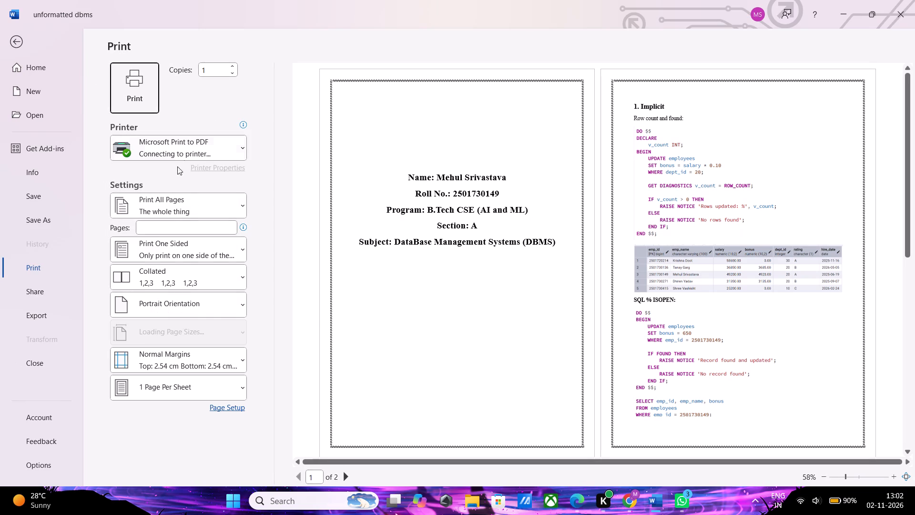
double_click(142, 91)
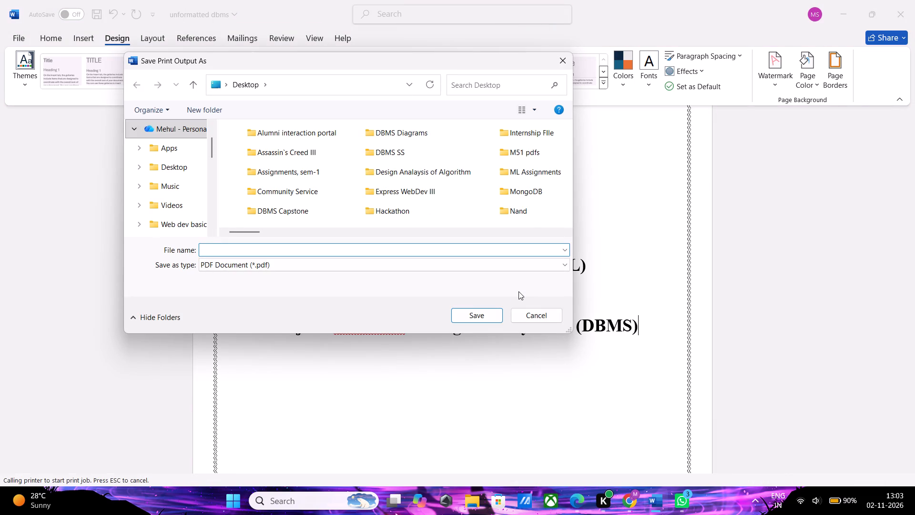
type("DBMS Postgres")
key("Return")
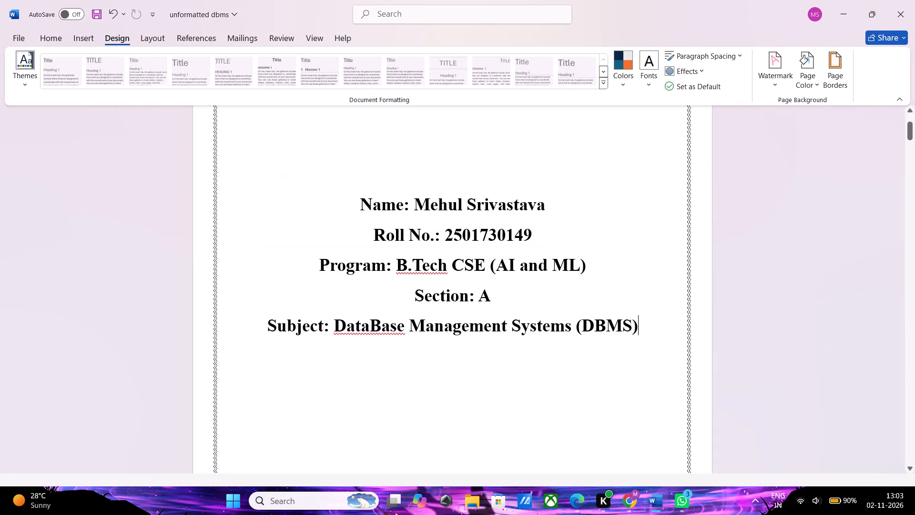
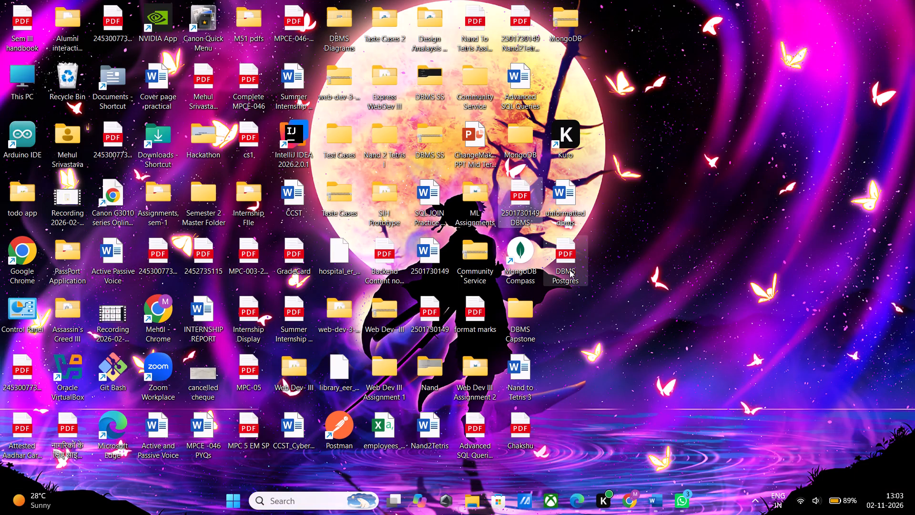
Open the exported "DBMS Postgres" PDF from the Desktop in Edge and examine the page layout and borders through to the last page.
double_click(569, 270)
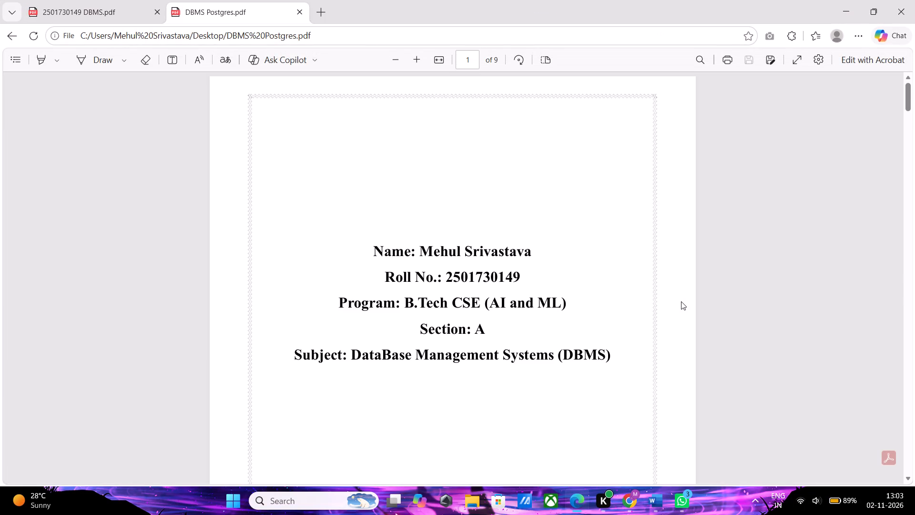
scroll(681, 301, "down", 7)
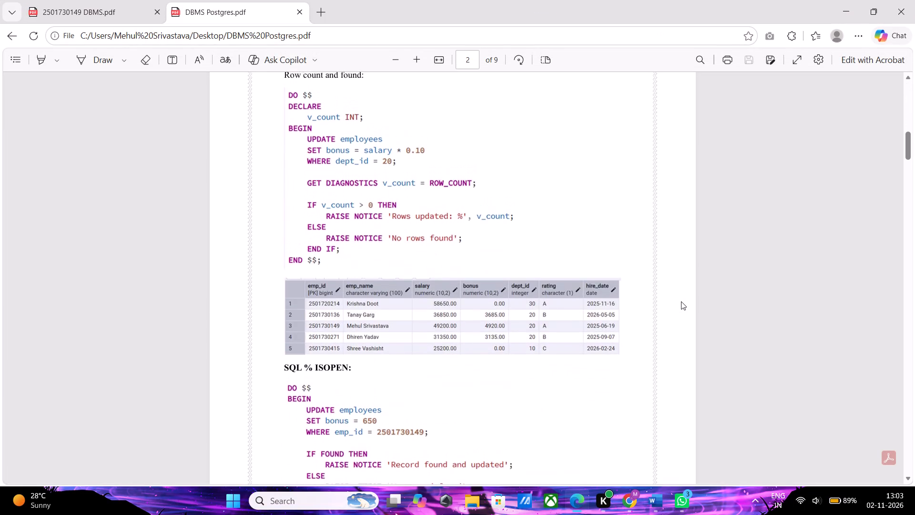
scroll(681, 301, "down", 8)
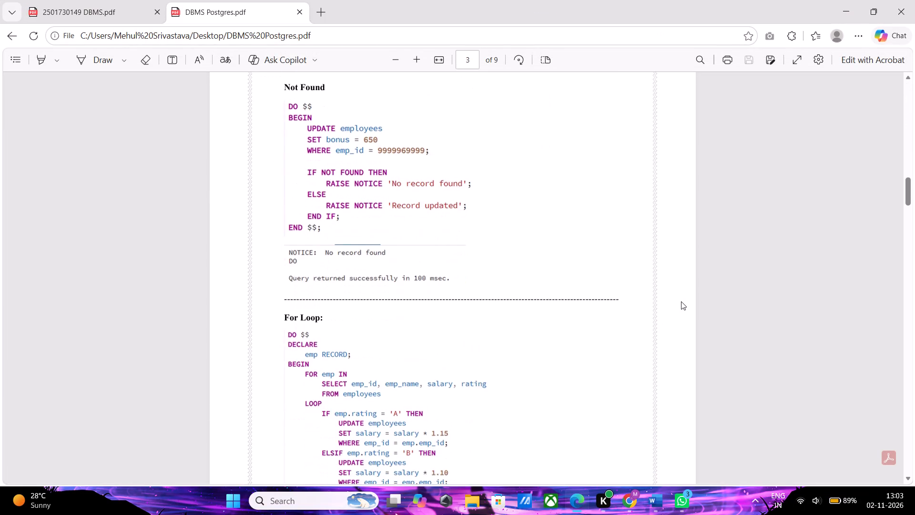
scroll(681, 301, "down", 8)
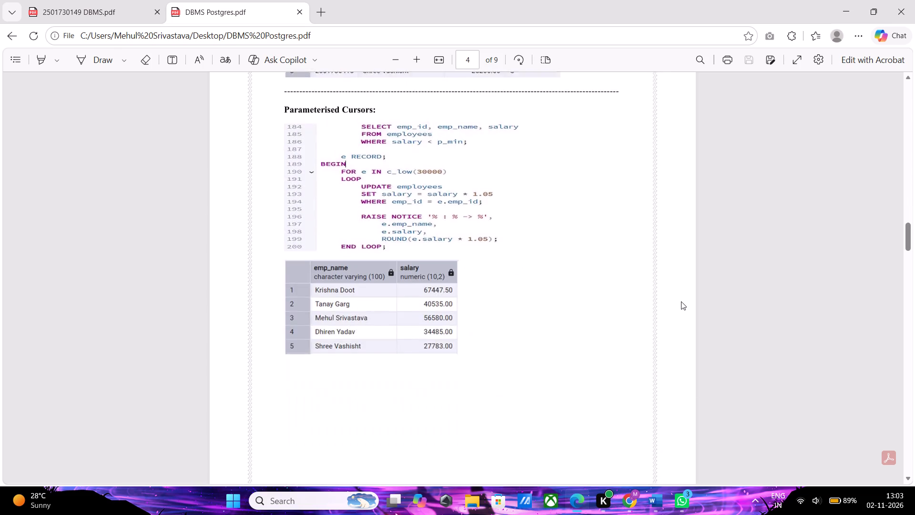
scroll(681, 301, "down", 8)
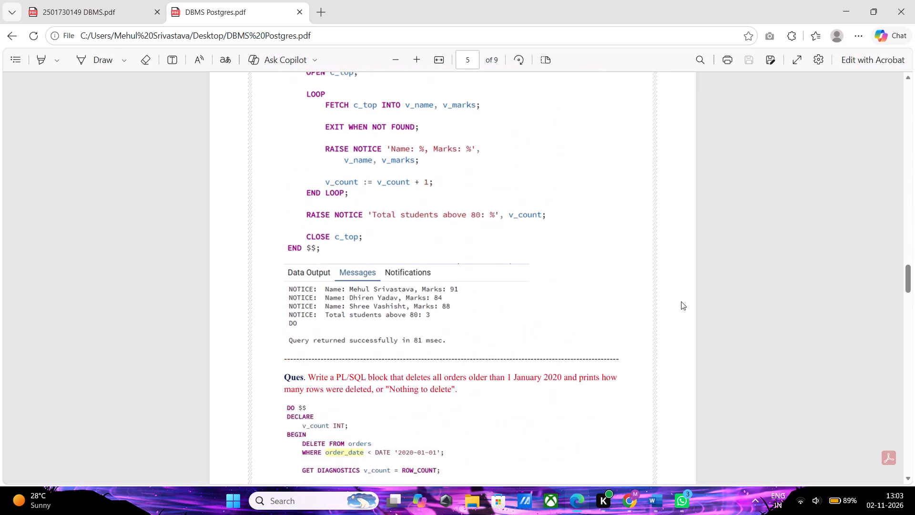
scroll(681, 301, "down", 9)
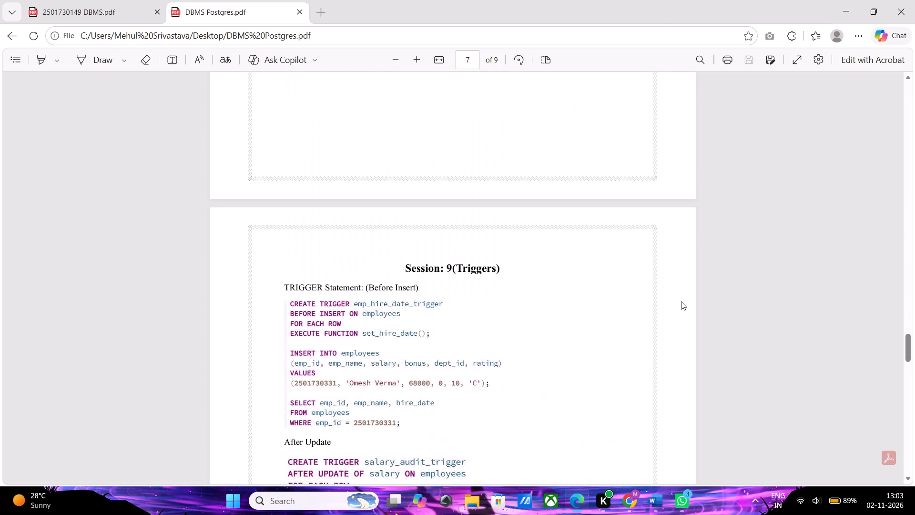
scroll(681, 301, "down", 9)
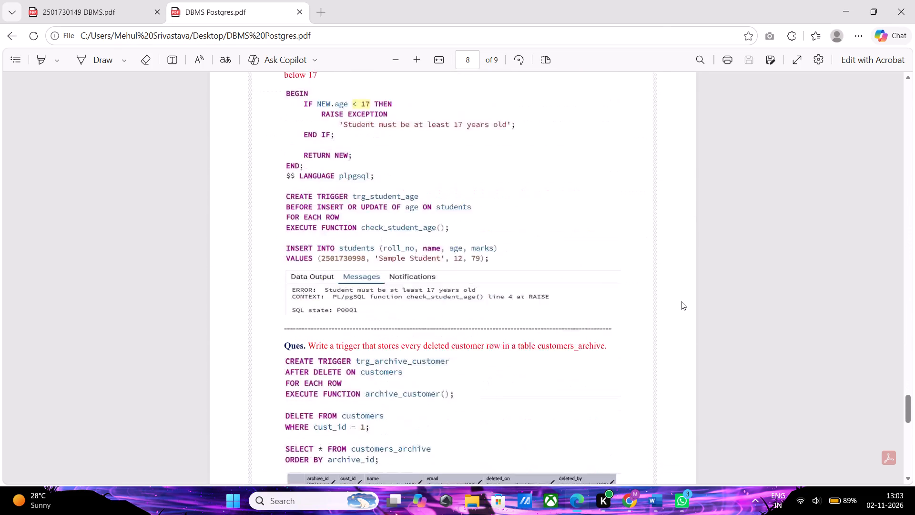
scroll(681, 301, "down", 8)
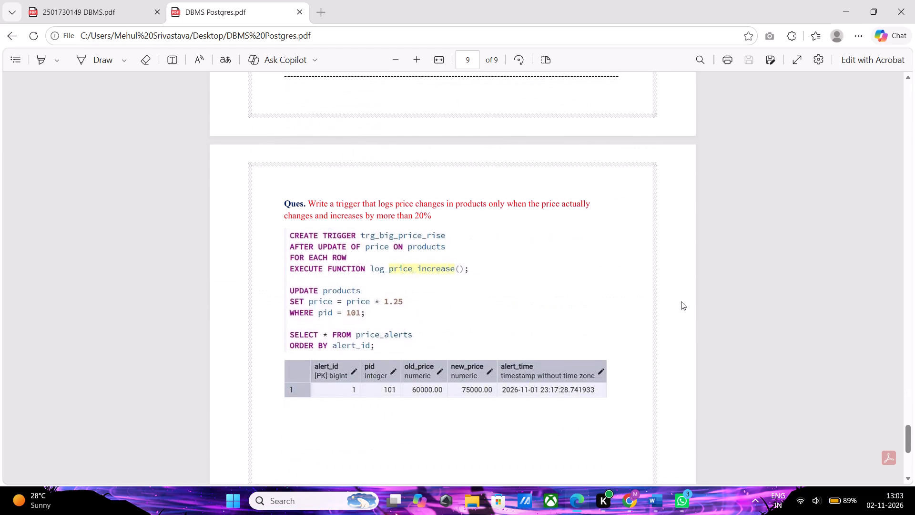
scroll(681, 301, "down", 5)
Recheck the PDF's trigger and cursor pages, images and page borders from the last page back to the cover page.
scroll(681, 301, "up", 2)
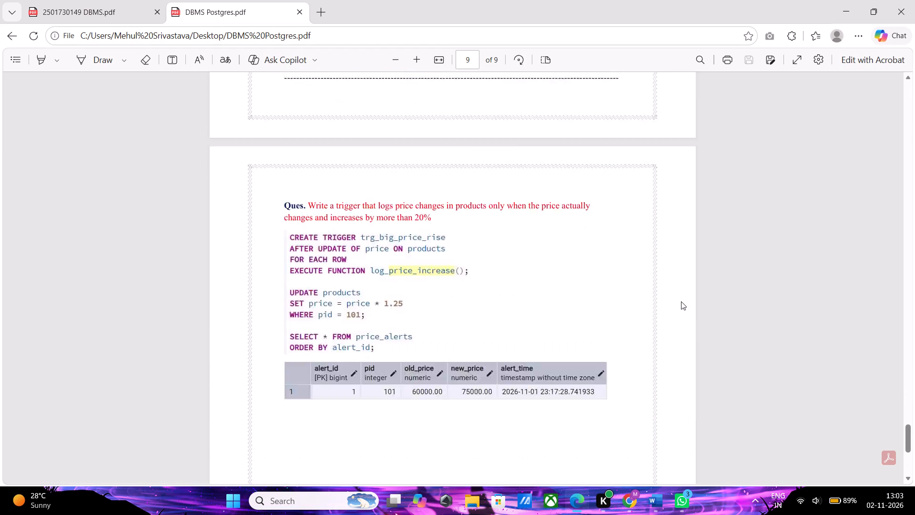
scroll(681, 301, "up", 6)
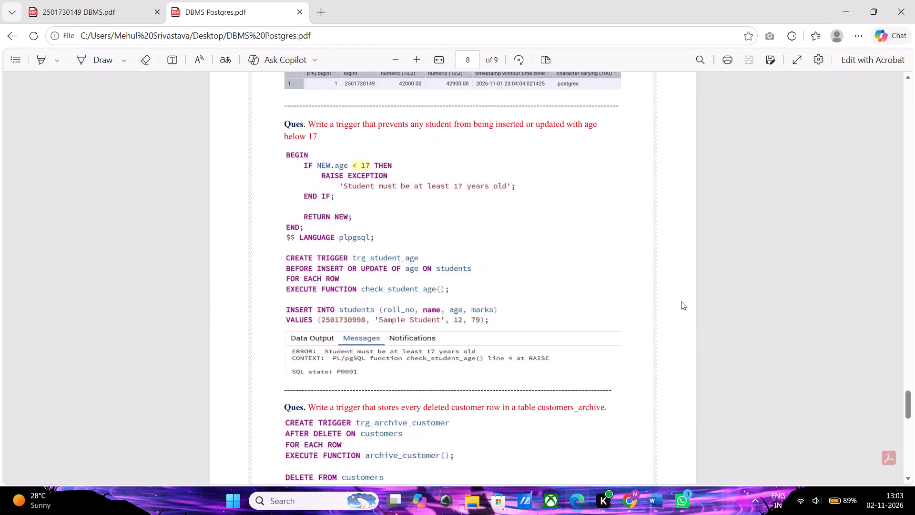
scroll(681, 301, "up", 5)
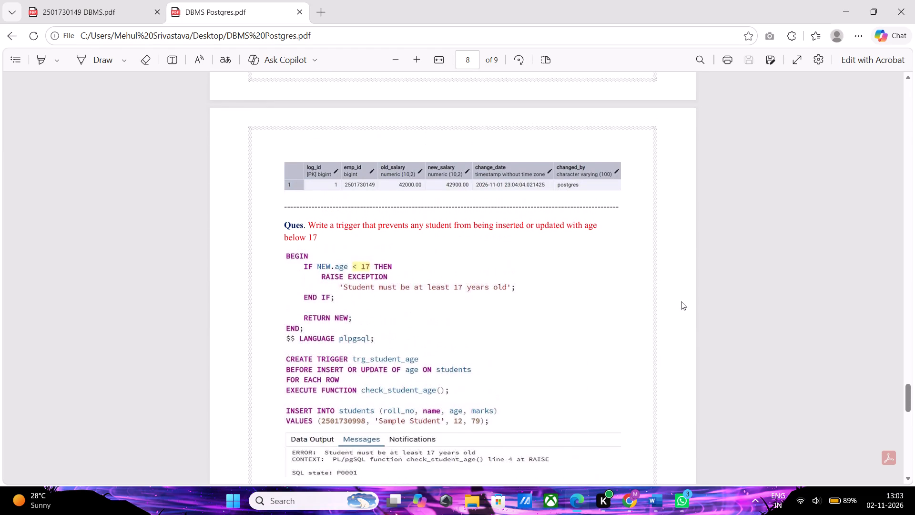
scroll(681, 301, "up", 4)
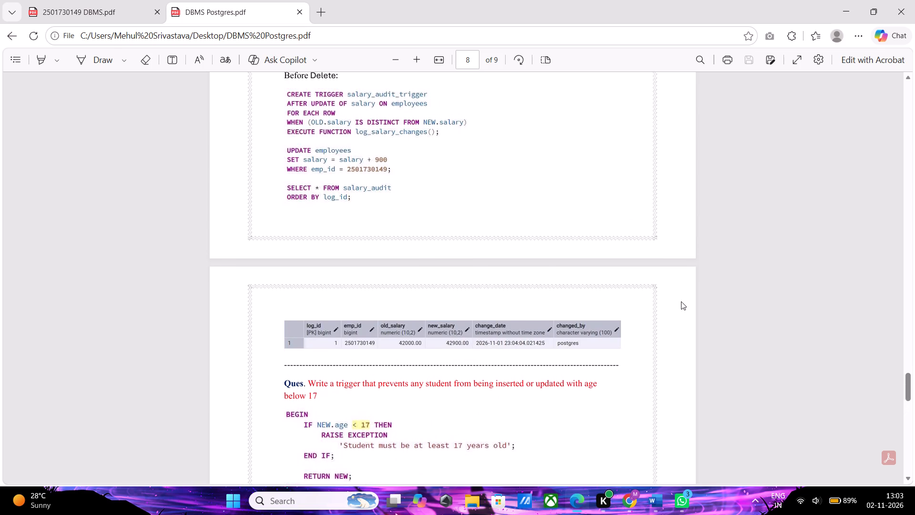
scroll(681, 301, "up", 2)
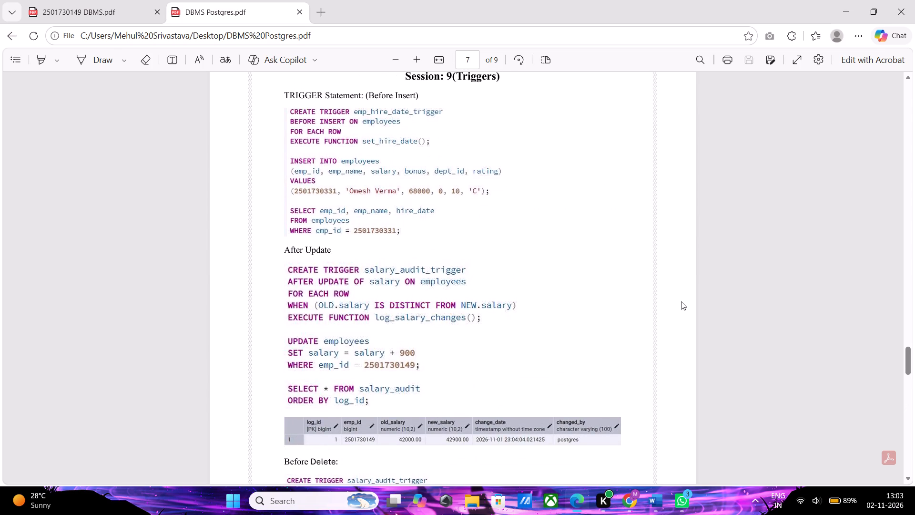
scroll(650, 227, "up", 15)
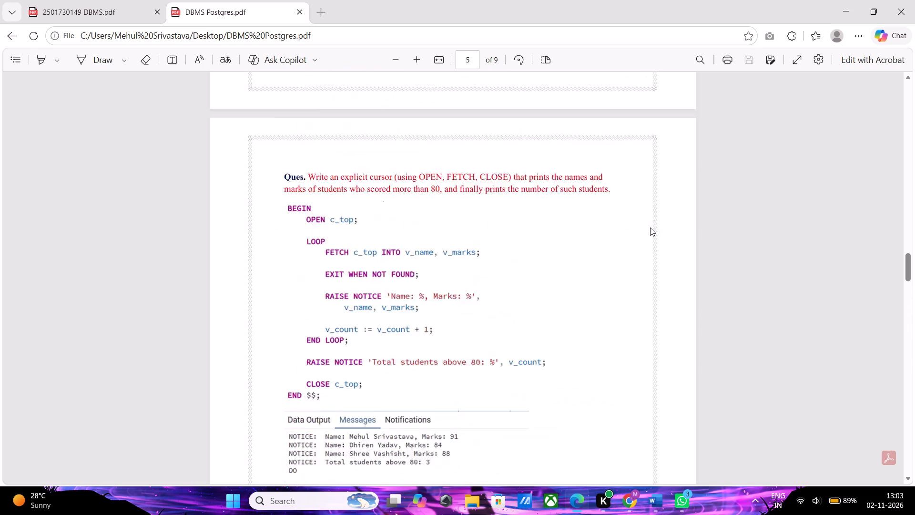
scroll(650, 227, "up", 12)
scroll(245, 3, "left", 1)
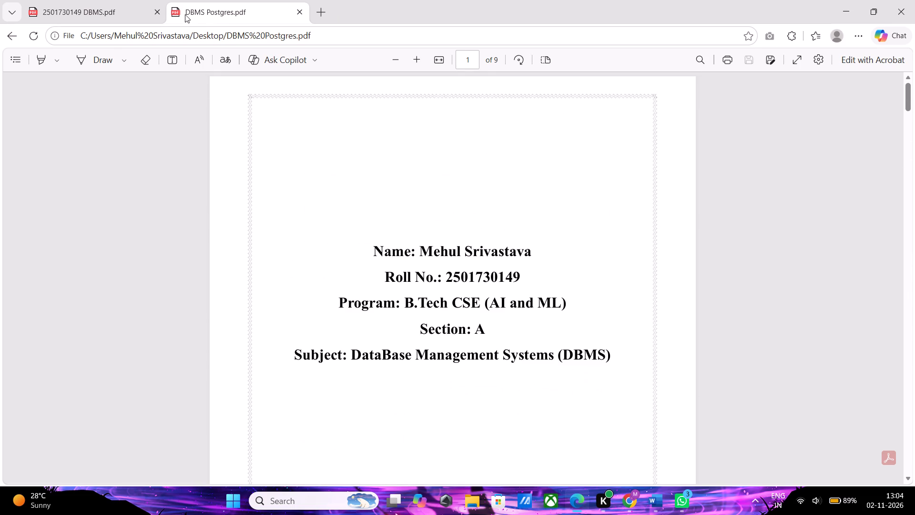
scroll(185, 14, "left", 1)
Close the older DBMS PDF, keeping only "DBMS Postgres" open.
left_click(169, 10)
left_click(169, 10)
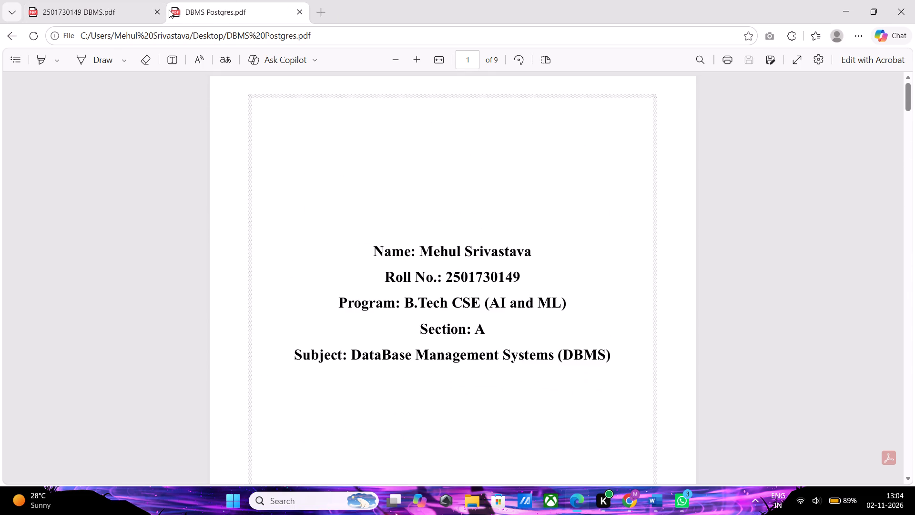
left_click(159, 10)
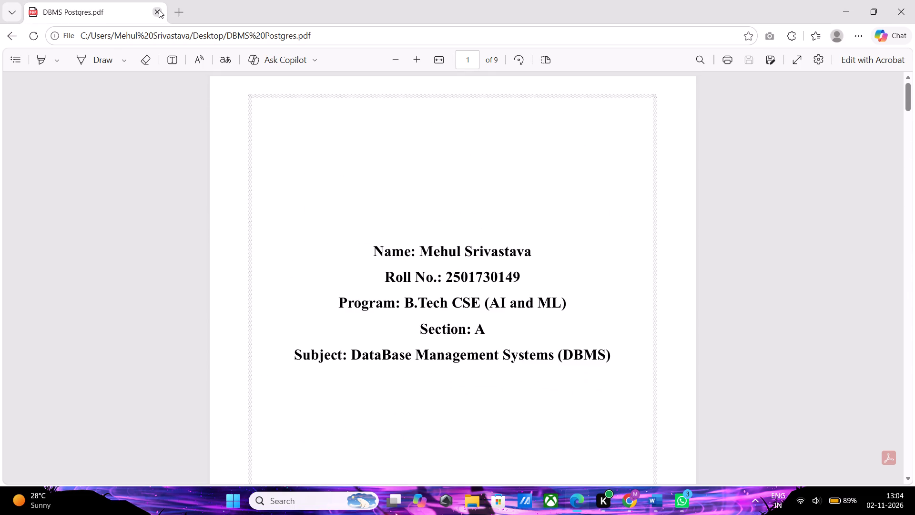